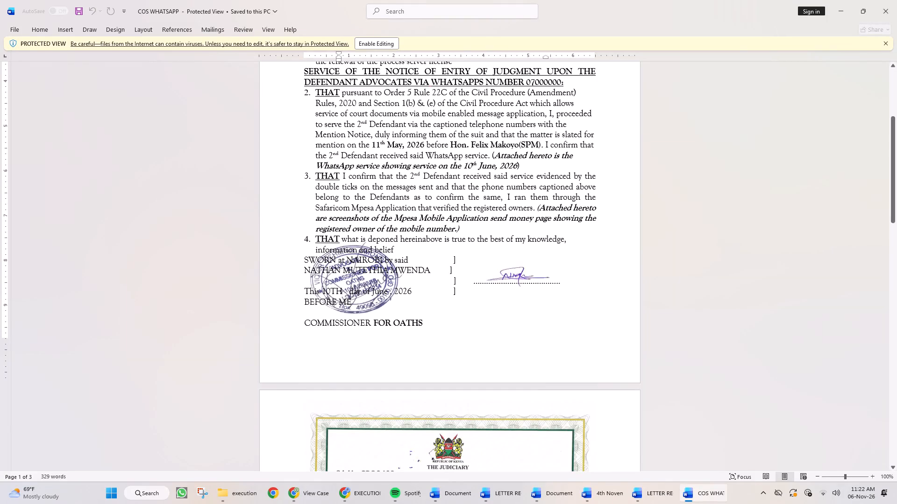
# Enable editing of the protected COS WHATSAPP certificate of service so its heading can be changed.
pyautogui.scroll(4, 474, 259)
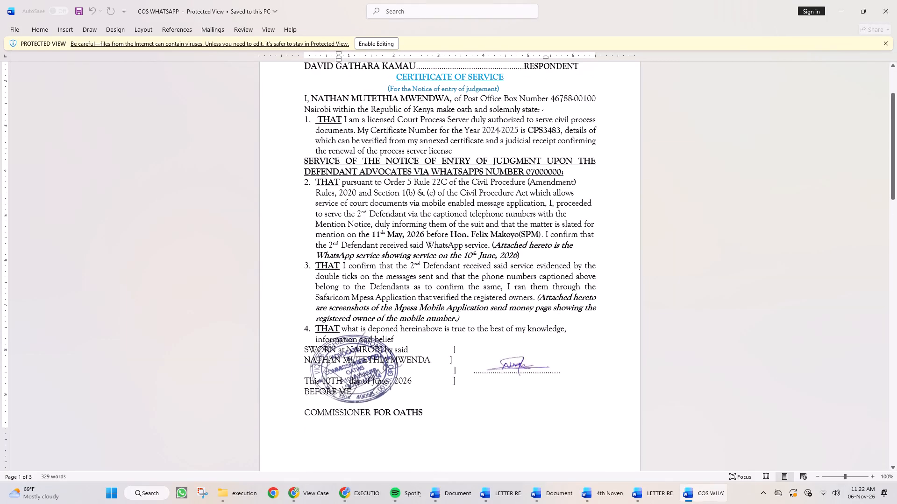
pyautogui.scroll(1, 480, 256)
pyautogui.scroll(1, 506, 224)
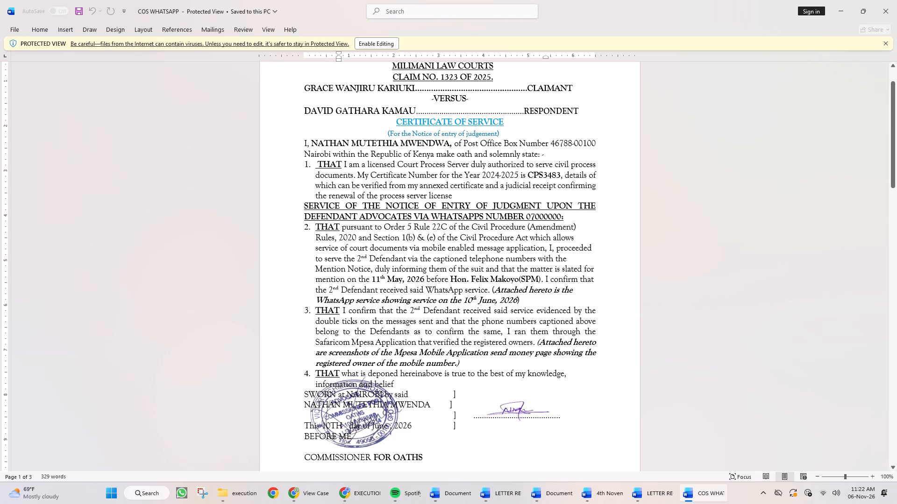
pyautogui.scroll(2, 462, 168)
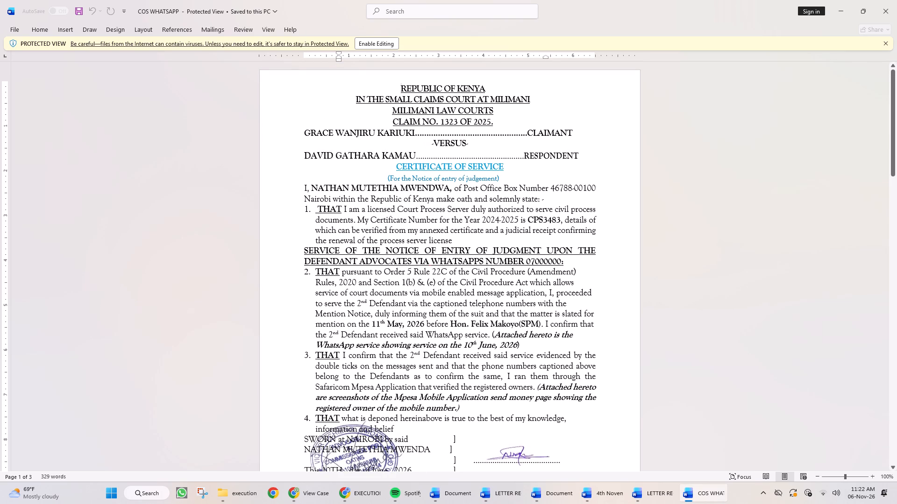
pyautogui.click(458, 122)
pyautogui.press('BackSpace')
pyautogui.press('BackSpace')
pyautogui.press('BackSpace')
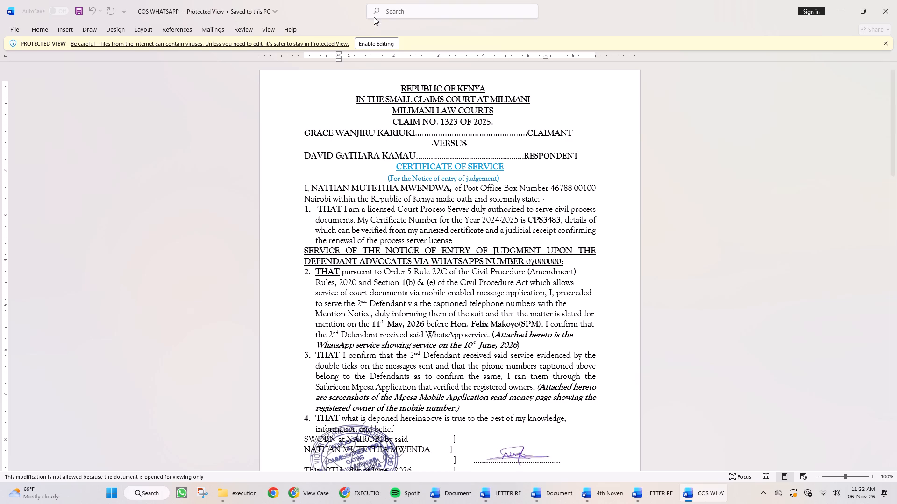
pyautogui.click(375, 39)
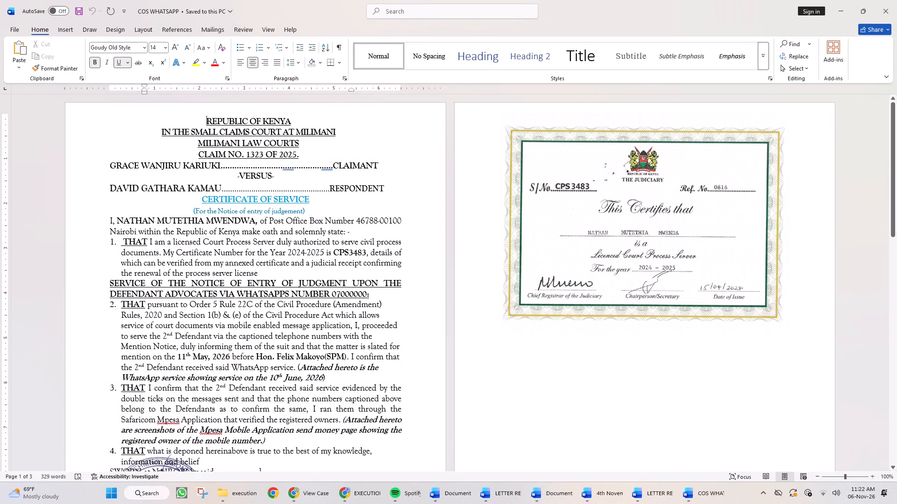
# Delete the case number between "CLAIM NO." and "OF 2025" in the court heading.
pyautogui.click(262, 155)
pyautogui.press('BackSpace')
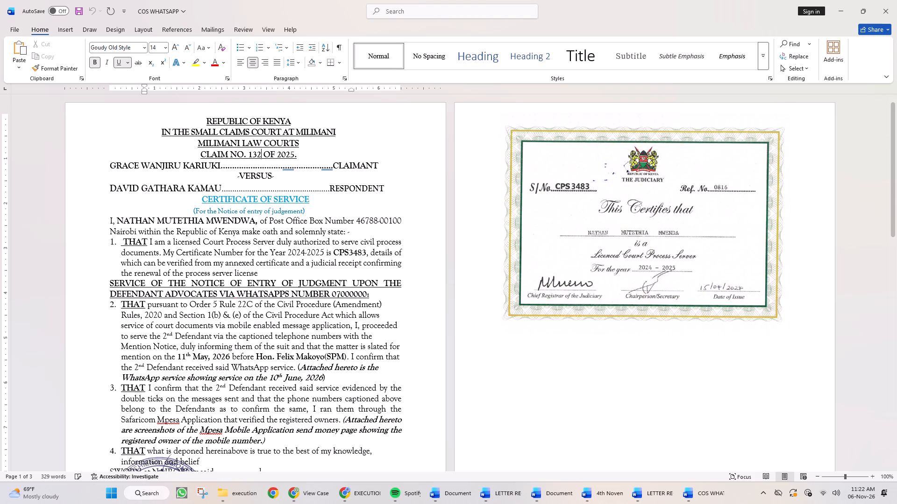
pyautogui.press('BackSpace')
pyautogui.press('BackSpace')
pyautogui.press('BackSpace')
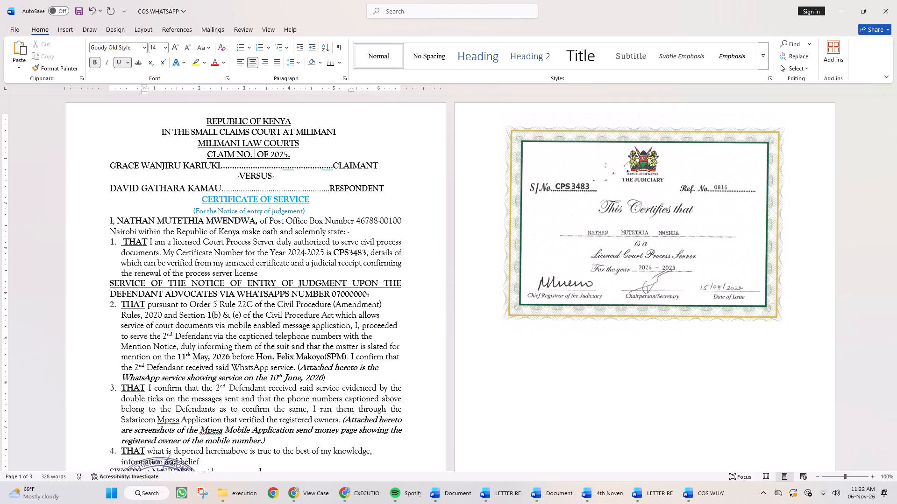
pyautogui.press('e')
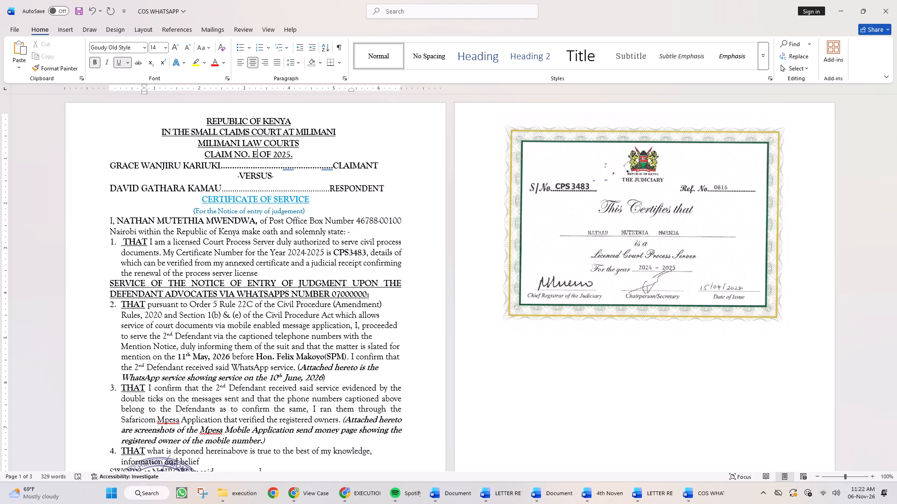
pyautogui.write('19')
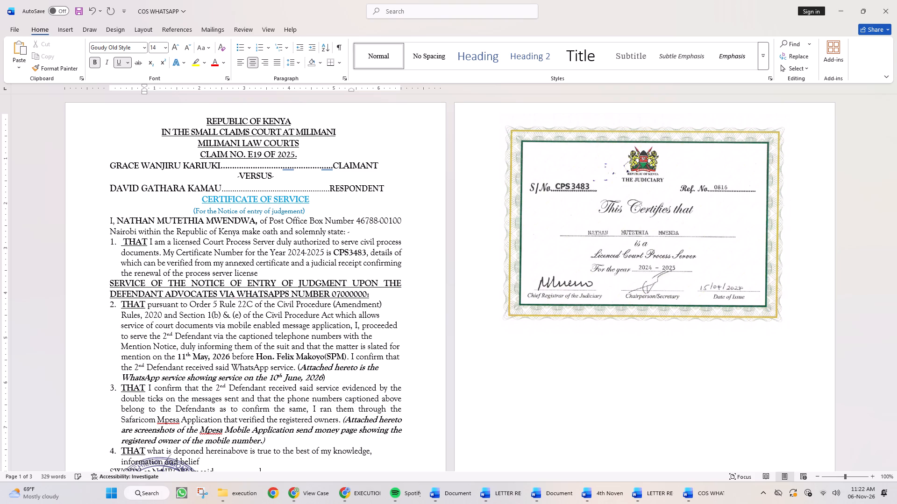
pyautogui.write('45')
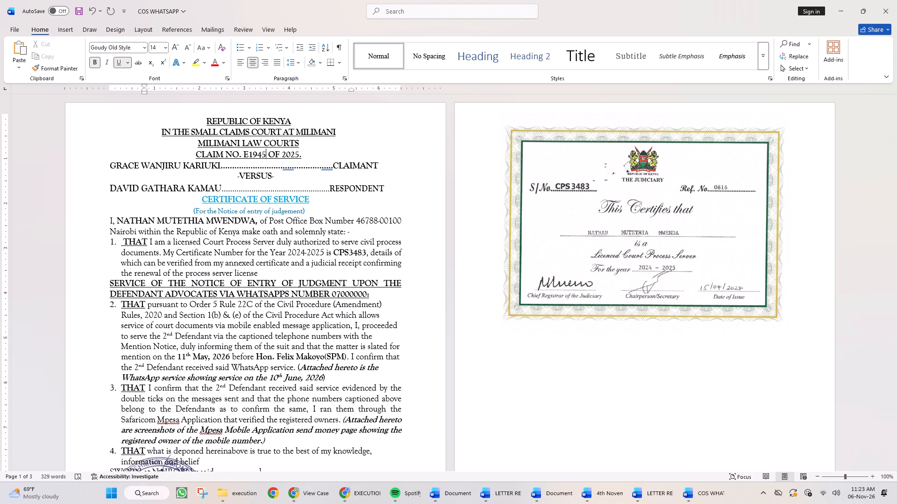
# Replace the claimant's name in the case heading with the new claimant's name in capitals.
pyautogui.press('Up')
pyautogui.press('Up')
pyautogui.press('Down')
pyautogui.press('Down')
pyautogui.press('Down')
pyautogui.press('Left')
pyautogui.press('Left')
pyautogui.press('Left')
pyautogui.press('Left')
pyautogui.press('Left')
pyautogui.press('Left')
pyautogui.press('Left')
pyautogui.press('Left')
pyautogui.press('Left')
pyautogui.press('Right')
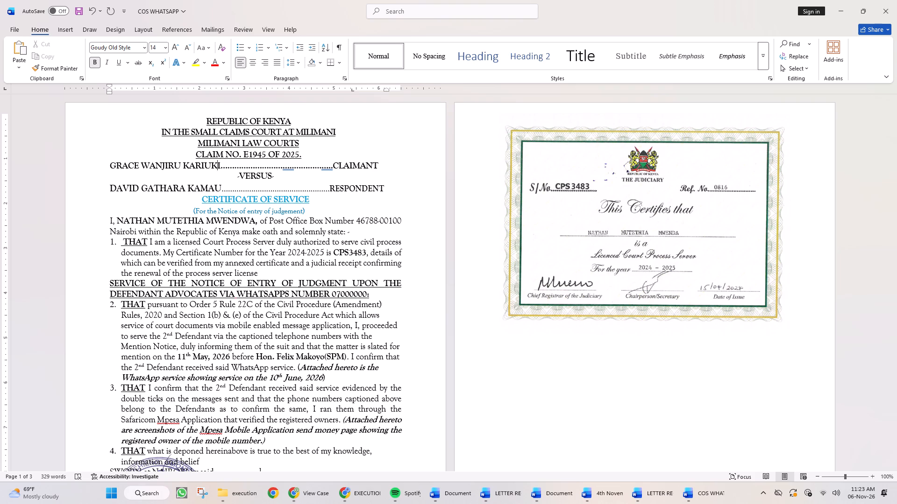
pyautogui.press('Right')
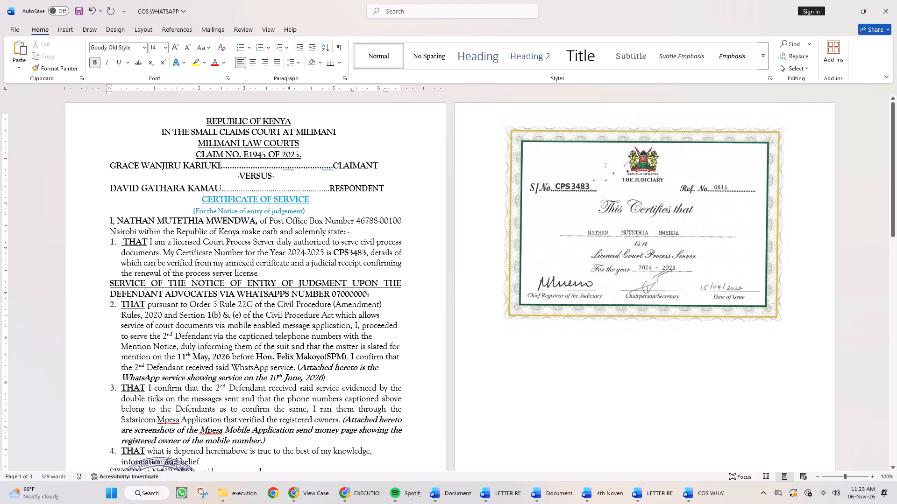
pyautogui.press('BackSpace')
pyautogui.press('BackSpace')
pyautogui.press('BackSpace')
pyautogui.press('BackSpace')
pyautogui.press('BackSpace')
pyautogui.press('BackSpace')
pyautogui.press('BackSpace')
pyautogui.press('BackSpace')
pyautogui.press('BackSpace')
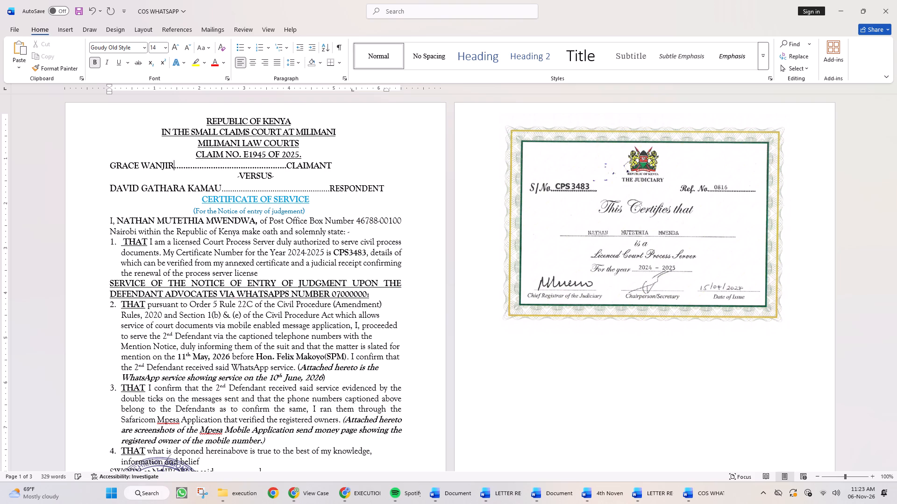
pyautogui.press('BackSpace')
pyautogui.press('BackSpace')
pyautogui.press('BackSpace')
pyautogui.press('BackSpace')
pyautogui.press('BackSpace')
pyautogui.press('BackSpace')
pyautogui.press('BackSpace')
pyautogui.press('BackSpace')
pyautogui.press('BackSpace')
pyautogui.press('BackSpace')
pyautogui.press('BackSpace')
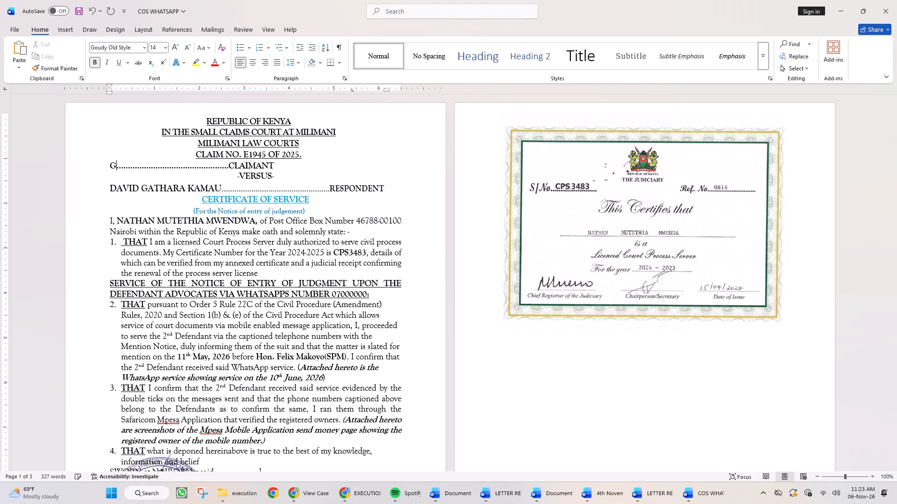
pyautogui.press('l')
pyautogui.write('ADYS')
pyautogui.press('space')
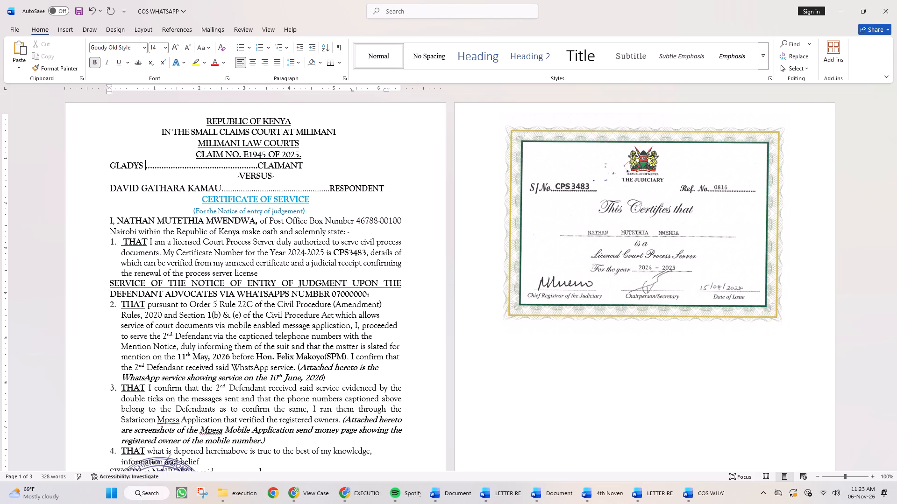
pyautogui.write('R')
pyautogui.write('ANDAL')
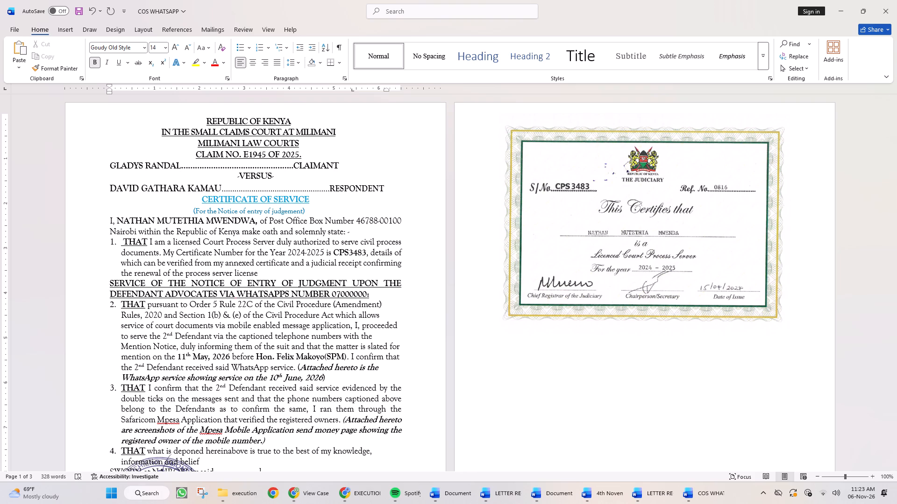
# Lengthen the dotted leader between the claimant's name and CLAIMANT by about fifteen dots.
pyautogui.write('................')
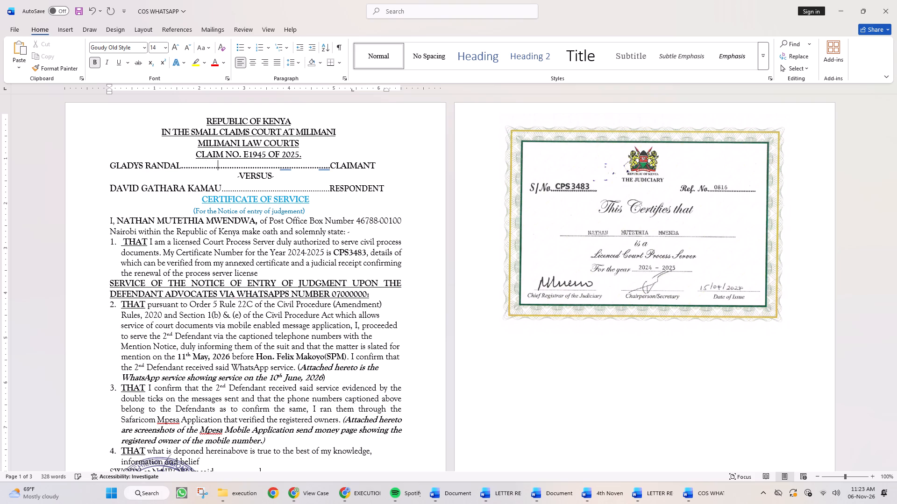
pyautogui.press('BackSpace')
# Replace the respondent's name in the case heading with the new respondent's name in capitals, keeping it on one line with RESPONDENT.
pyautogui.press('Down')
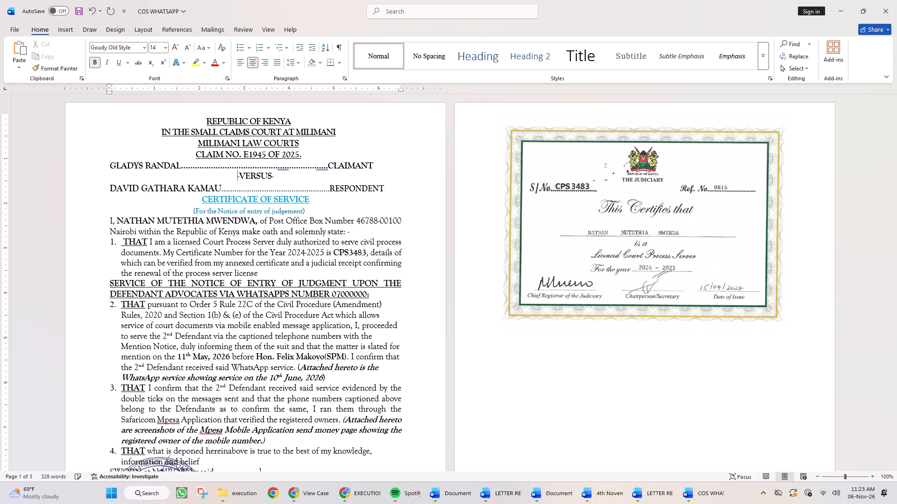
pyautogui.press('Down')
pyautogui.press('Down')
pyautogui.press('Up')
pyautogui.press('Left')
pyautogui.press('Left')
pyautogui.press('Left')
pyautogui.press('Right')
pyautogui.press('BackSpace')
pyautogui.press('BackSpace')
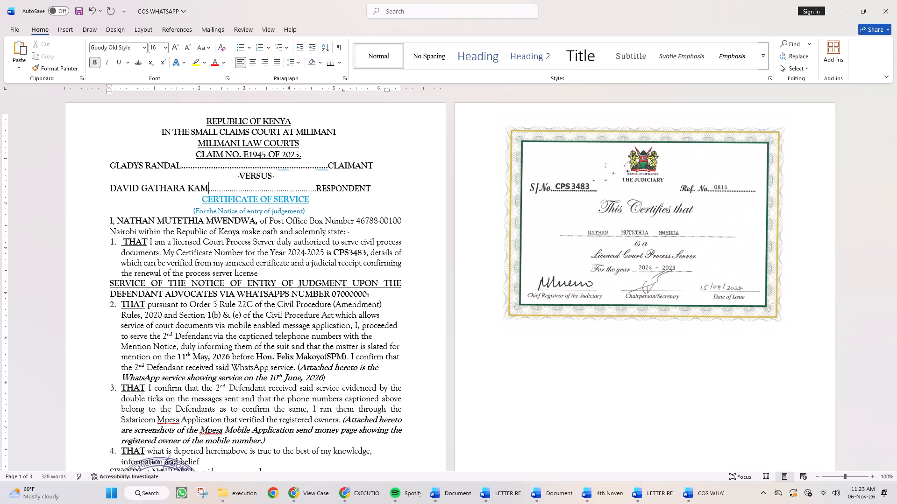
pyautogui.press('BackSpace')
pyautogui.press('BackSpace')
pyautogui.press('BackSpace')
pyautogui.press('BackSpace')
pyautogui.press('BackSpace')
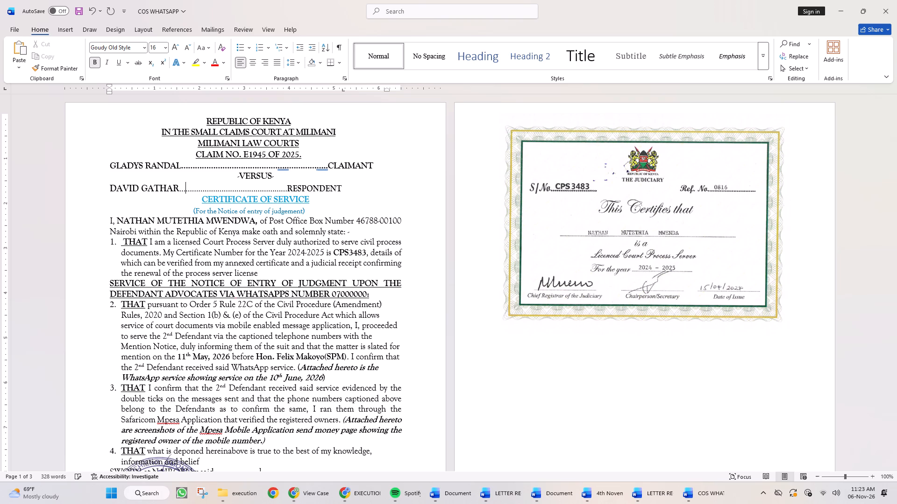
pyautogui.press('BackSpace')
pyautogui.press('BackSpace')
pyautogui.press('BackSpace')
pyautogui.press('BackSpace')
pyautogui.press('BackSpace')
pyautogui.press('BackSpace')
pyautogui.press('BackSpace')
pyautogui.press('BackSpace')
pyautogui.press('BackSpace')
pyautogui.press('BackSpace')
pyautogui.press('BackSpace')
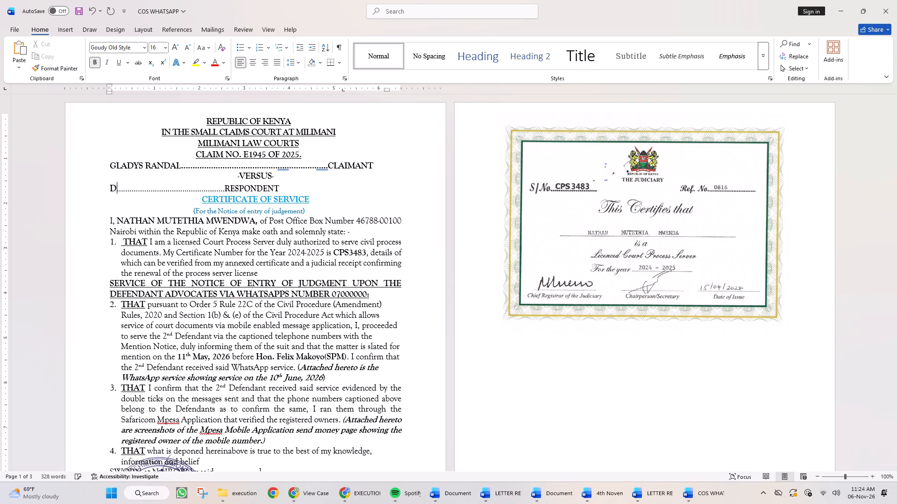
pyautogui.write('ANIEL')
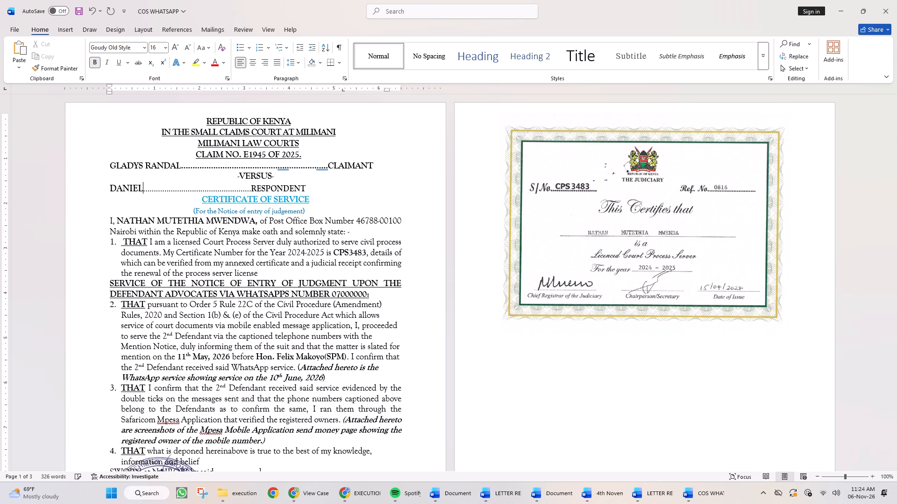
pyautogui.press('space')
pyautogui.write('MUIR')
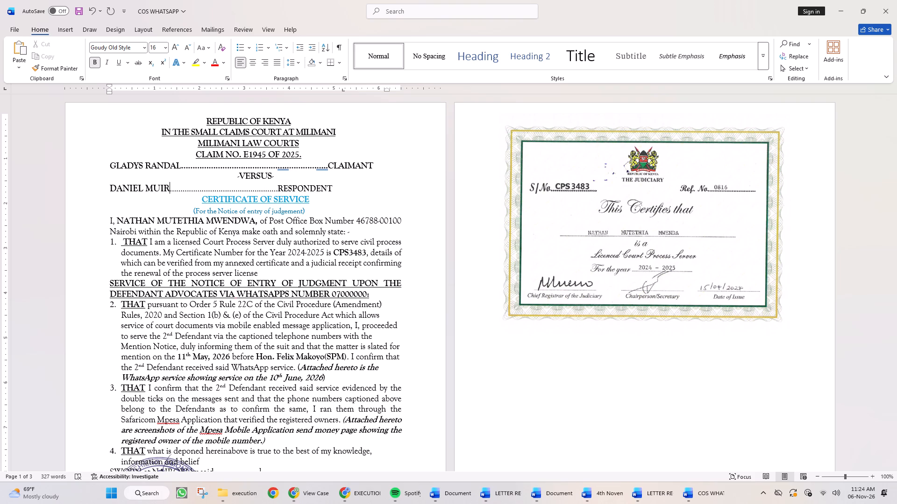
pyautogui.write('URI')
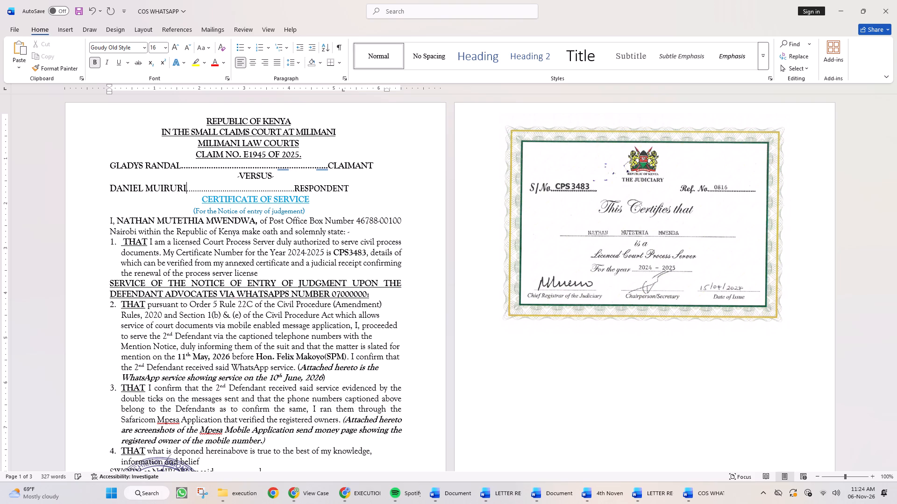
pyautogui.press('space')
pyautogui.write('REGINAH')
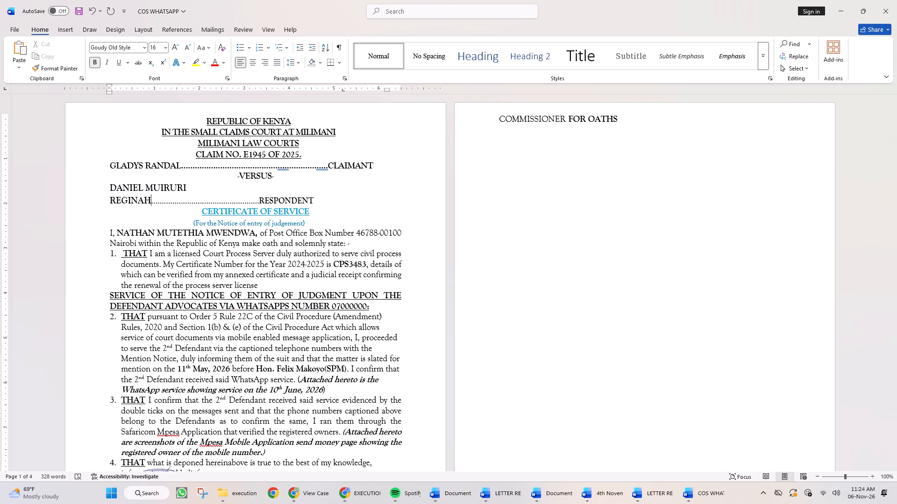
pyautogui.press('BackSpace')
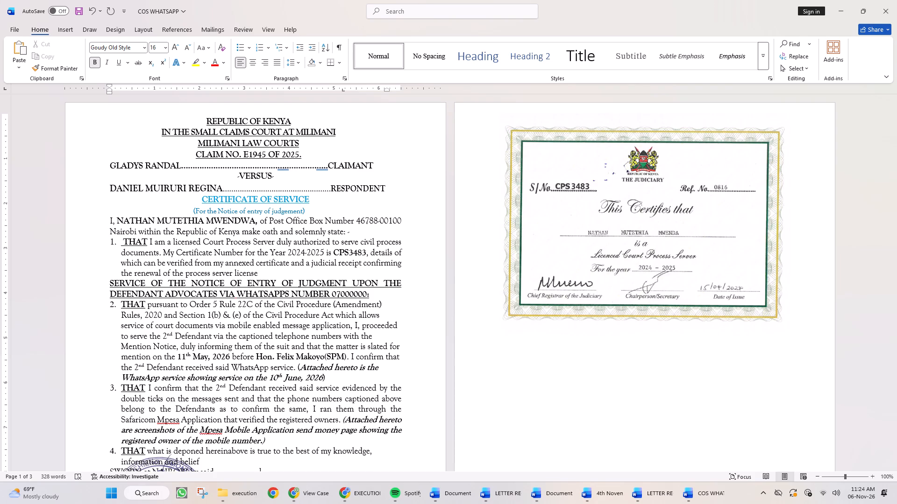
# Add one more dot to the dotted leader on the claimant line.
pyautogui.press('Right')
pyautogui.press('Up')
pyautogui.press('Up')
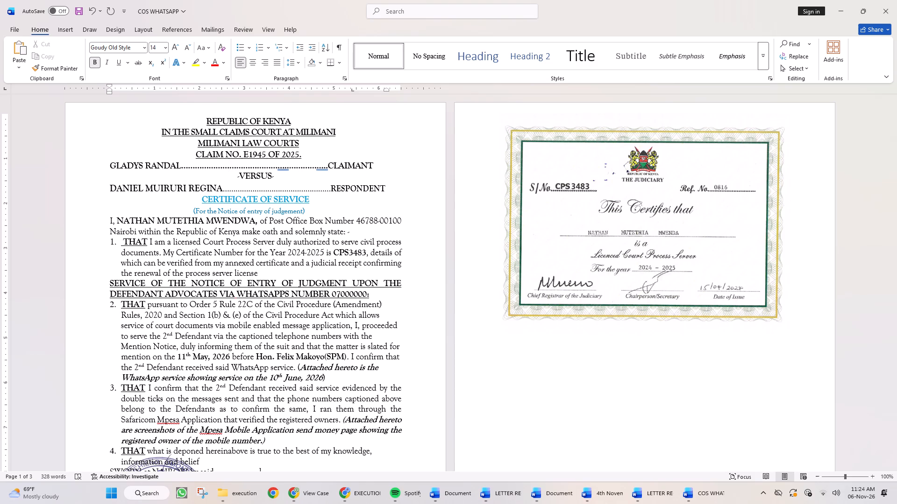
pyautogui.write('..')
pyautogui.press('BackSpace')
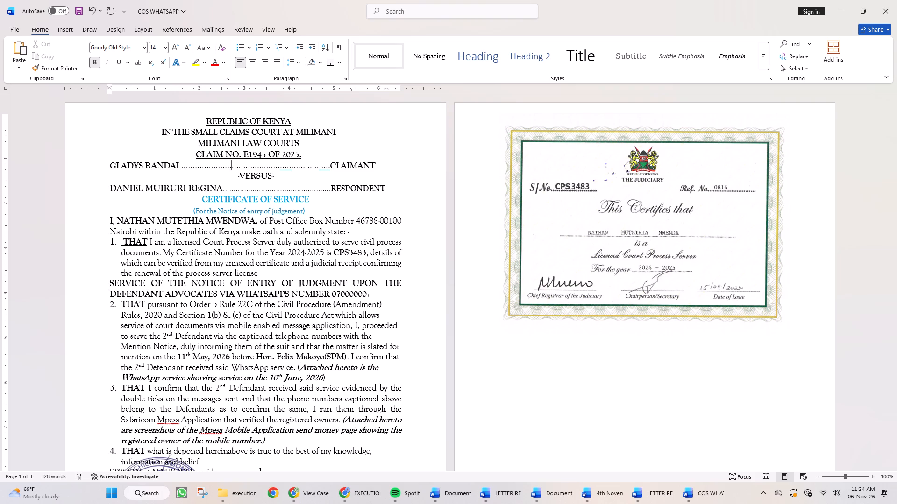
# Shorten the dotted leader on the respondent line slightly and correct the end of the respondent's name to "AH".
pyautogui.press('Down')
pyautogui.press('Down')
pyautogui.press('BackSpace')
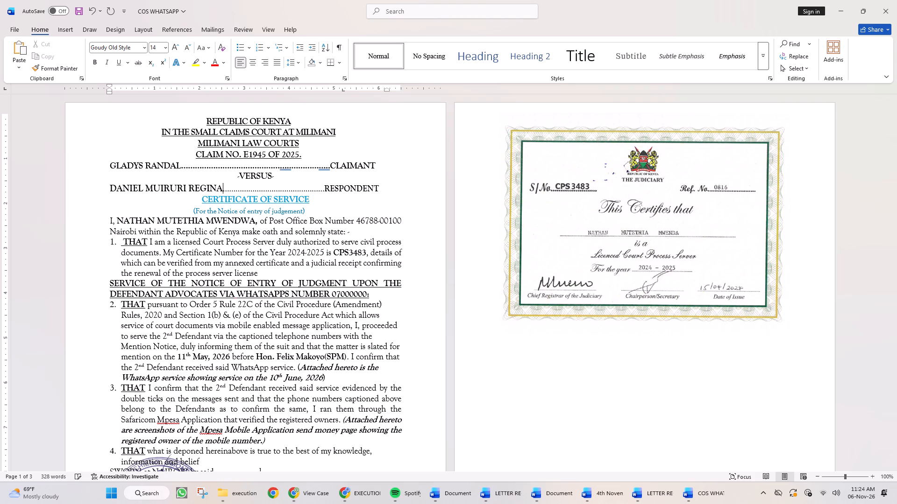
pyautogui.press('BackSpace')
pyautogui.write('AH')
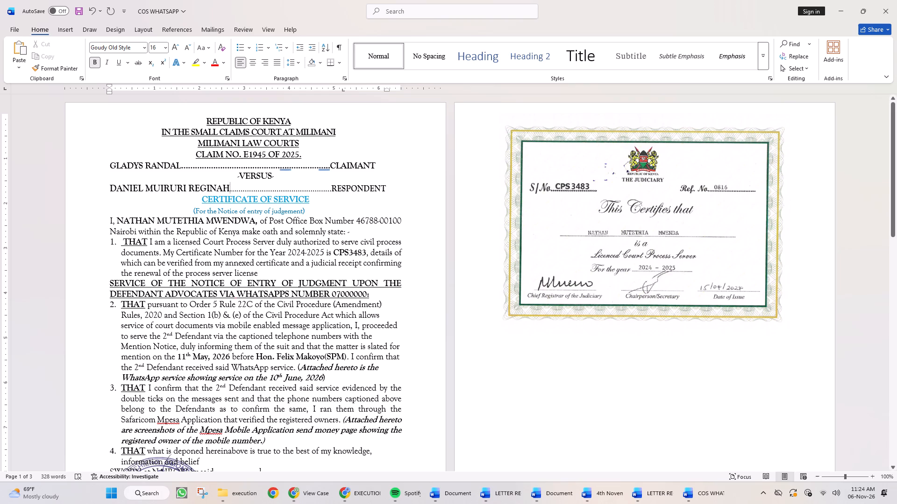
# Delete the placeholder zeros after "07" in the WhatsApp number of the underlined service heading.
pyautogui.click(366, 294)
pyautogui.press('BackSpace')
pyautogui.press('BackSpace')
pyautogui.press('BackSpace')
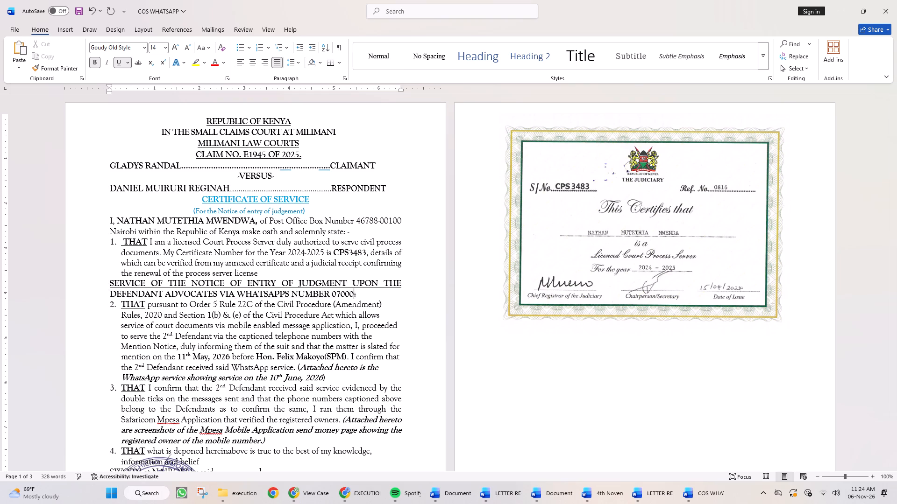
pyautogui.press('BackSpace')
pyautogui.press('BackSpace')
pyautogui.press('BackSpace')
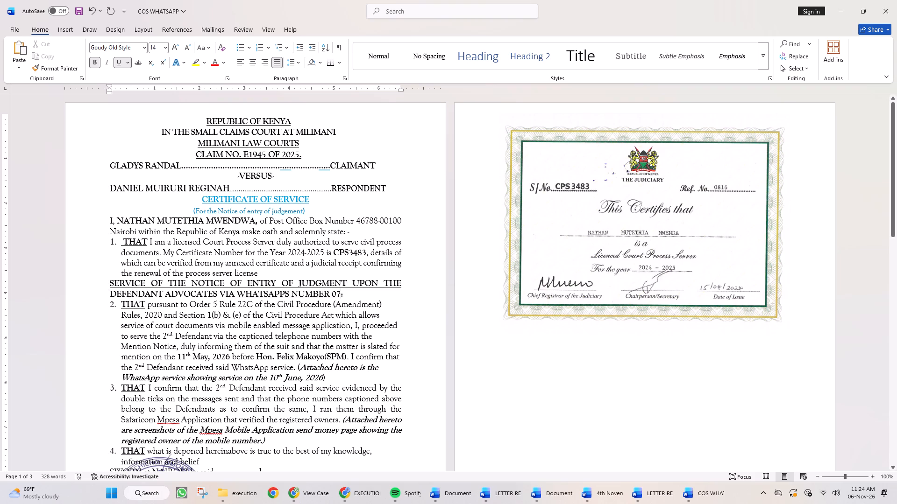
# Replace the mention date in paragraph 2 with "22nd May 2024", keeping it bold.
pyautogui.click(230, 356)
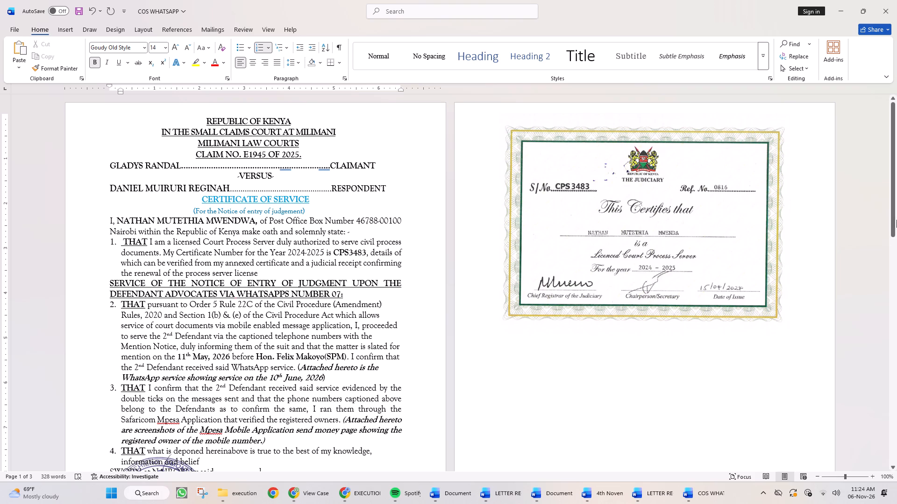
pyautogui.press('BackSpace')
pyautogui.press('BackSpace')
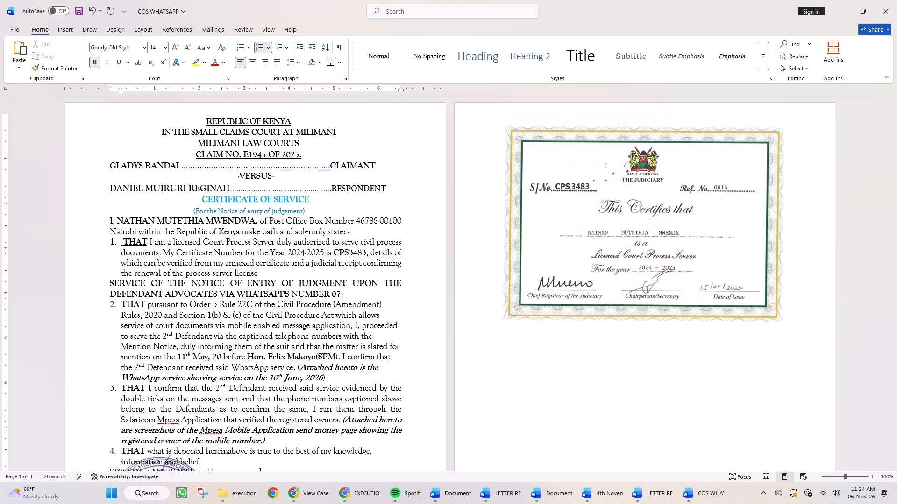
pyautogui.press('BackSpace')
pyautogui.press('BackSpace')
pyautogui.press('BackSpace')
pyautogui.press('BackSpace')
pyautogui.press('BackSpace')
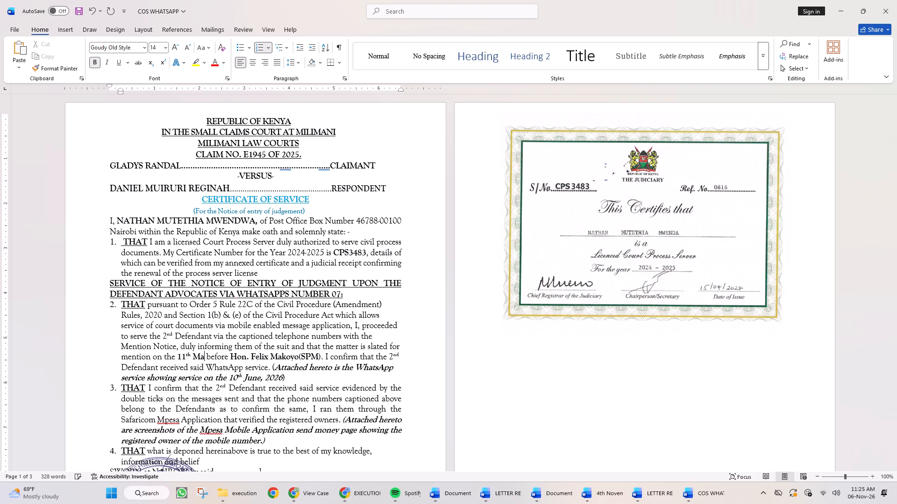
pyautogui.press('BackSpace')
pyautogui.press('BackSpace')
pyautogui.press('BackSpace')
pyautogui.press('BackSpace')
pyautogui.press('BackSpace')
pyautogui.press('BackSpace')
pyautogui.press('BackSpace')
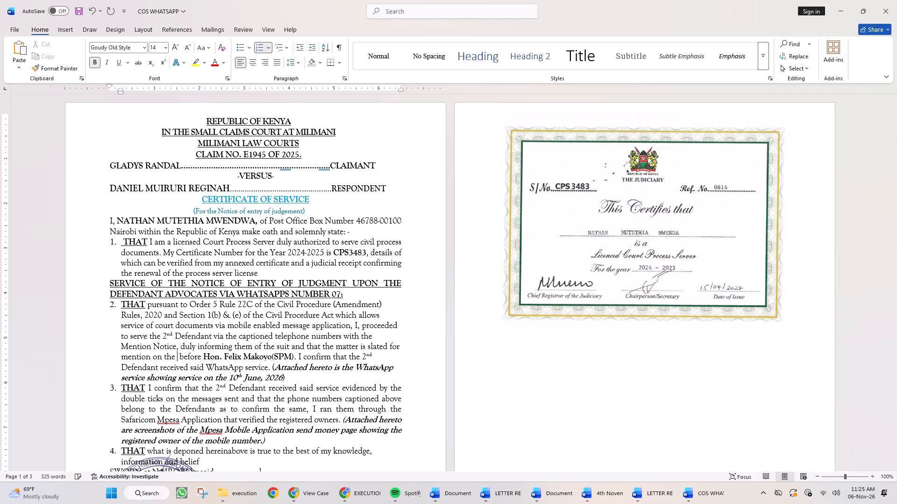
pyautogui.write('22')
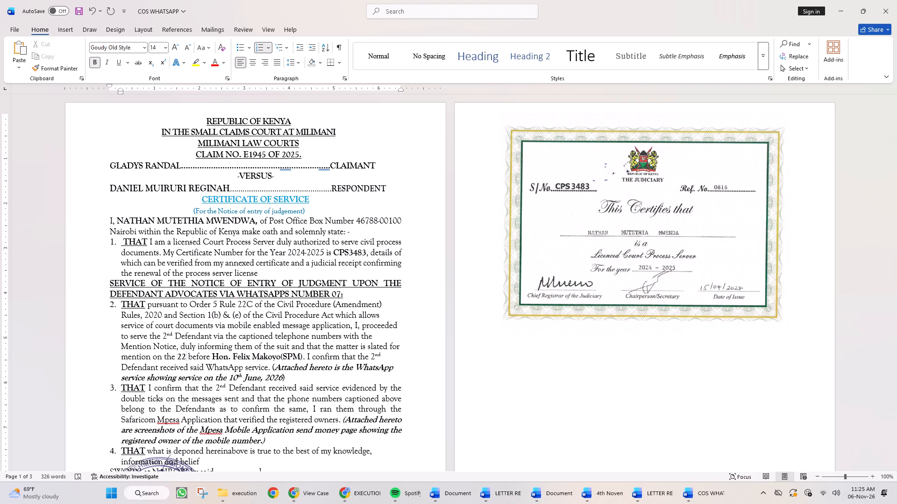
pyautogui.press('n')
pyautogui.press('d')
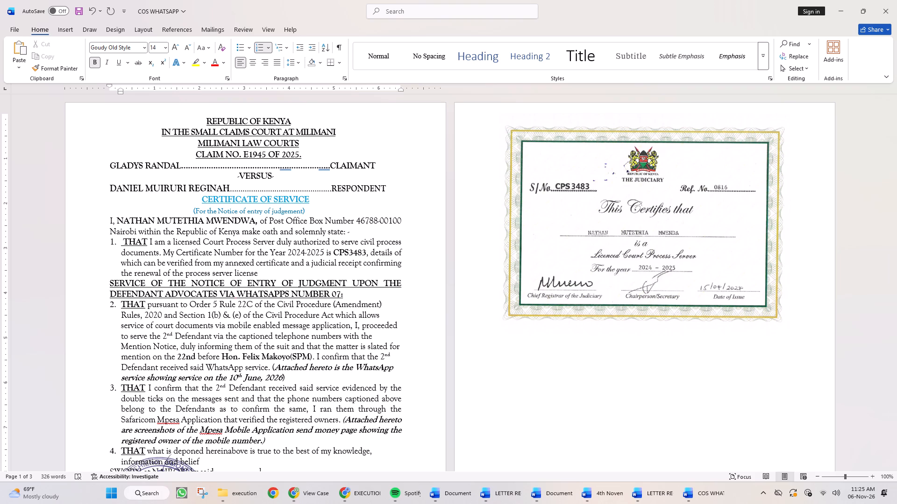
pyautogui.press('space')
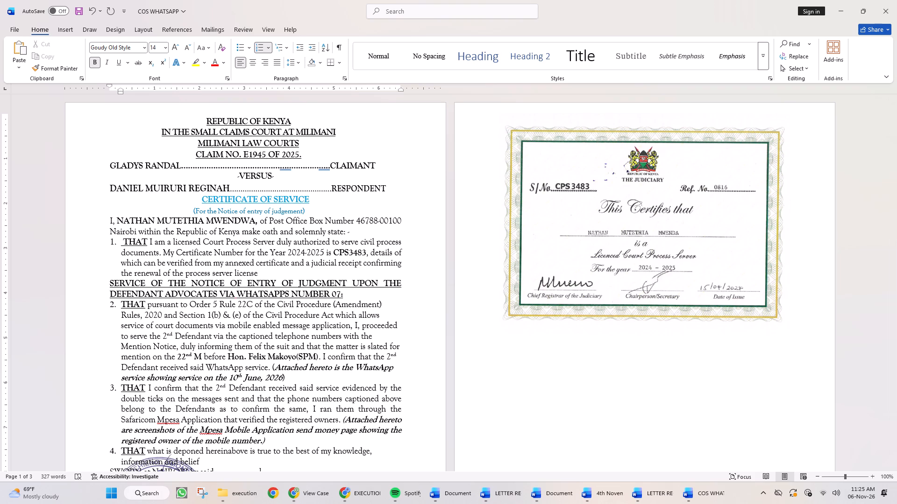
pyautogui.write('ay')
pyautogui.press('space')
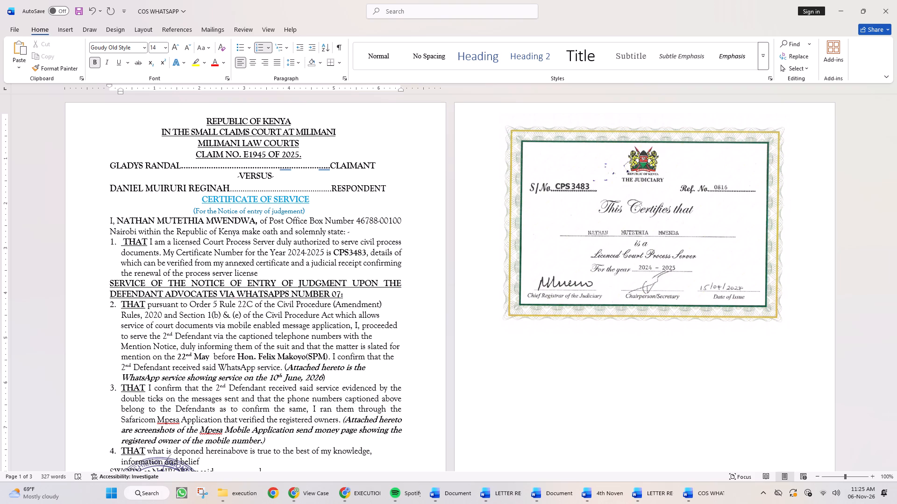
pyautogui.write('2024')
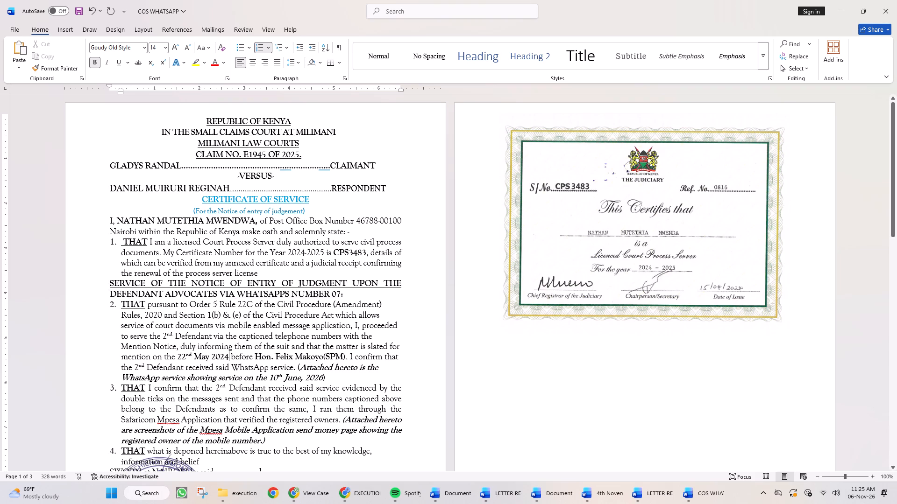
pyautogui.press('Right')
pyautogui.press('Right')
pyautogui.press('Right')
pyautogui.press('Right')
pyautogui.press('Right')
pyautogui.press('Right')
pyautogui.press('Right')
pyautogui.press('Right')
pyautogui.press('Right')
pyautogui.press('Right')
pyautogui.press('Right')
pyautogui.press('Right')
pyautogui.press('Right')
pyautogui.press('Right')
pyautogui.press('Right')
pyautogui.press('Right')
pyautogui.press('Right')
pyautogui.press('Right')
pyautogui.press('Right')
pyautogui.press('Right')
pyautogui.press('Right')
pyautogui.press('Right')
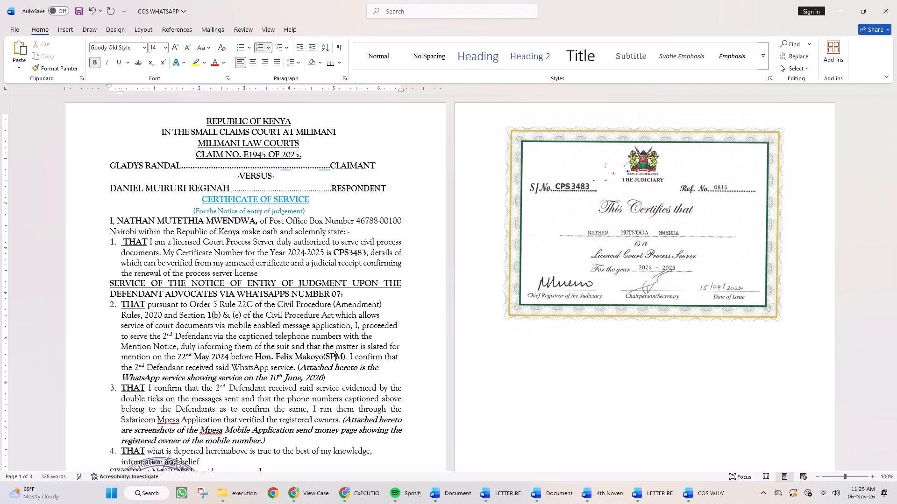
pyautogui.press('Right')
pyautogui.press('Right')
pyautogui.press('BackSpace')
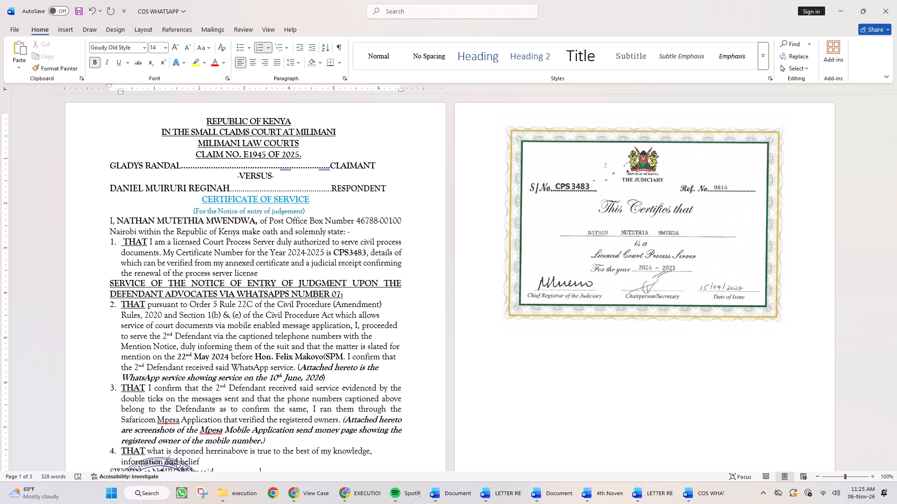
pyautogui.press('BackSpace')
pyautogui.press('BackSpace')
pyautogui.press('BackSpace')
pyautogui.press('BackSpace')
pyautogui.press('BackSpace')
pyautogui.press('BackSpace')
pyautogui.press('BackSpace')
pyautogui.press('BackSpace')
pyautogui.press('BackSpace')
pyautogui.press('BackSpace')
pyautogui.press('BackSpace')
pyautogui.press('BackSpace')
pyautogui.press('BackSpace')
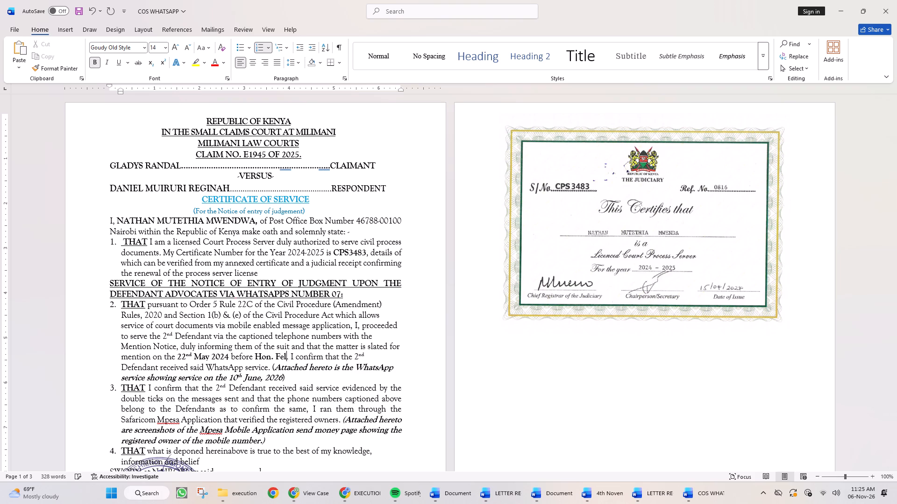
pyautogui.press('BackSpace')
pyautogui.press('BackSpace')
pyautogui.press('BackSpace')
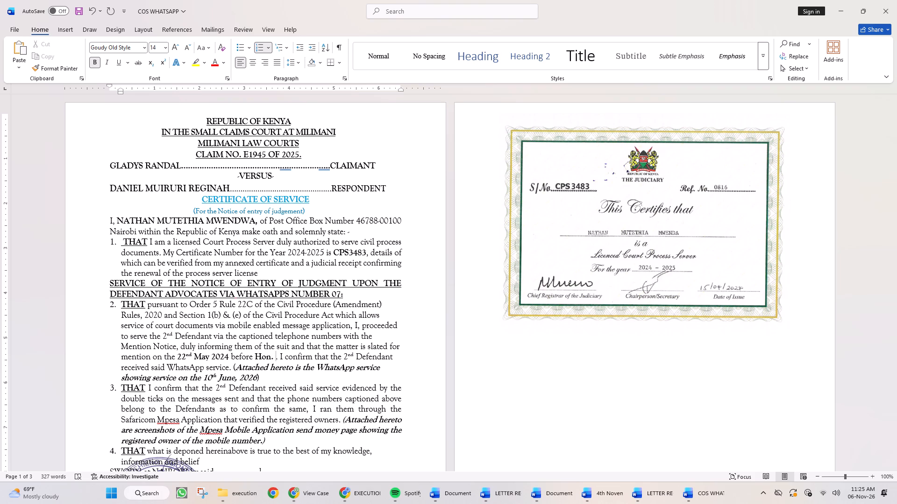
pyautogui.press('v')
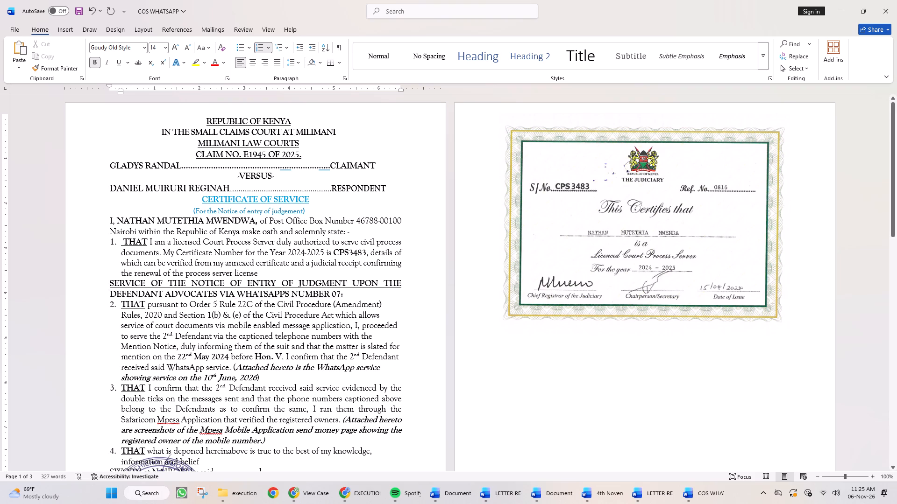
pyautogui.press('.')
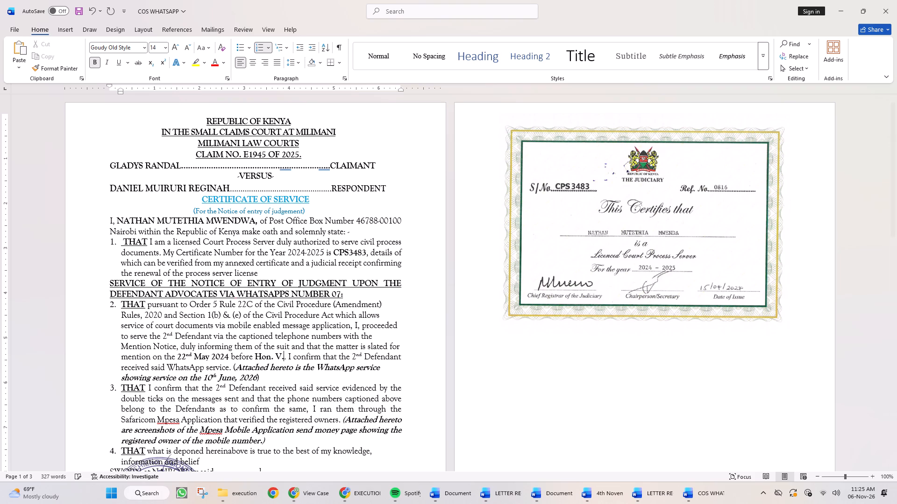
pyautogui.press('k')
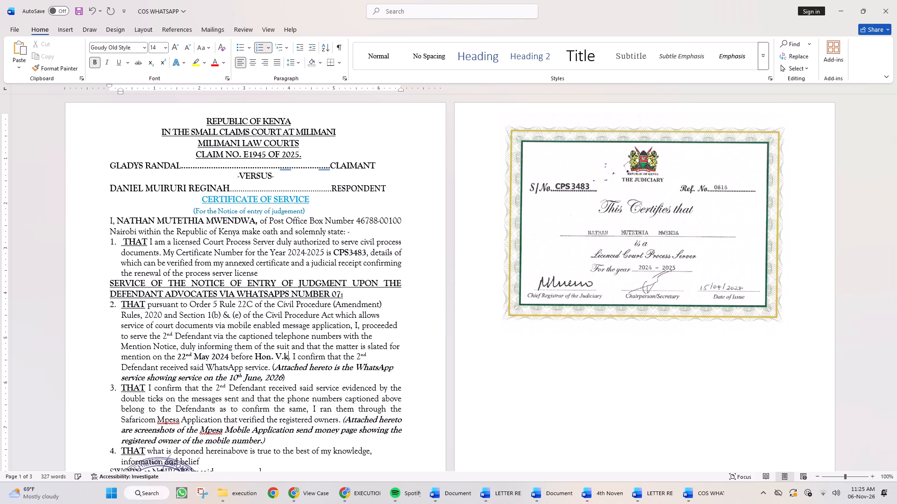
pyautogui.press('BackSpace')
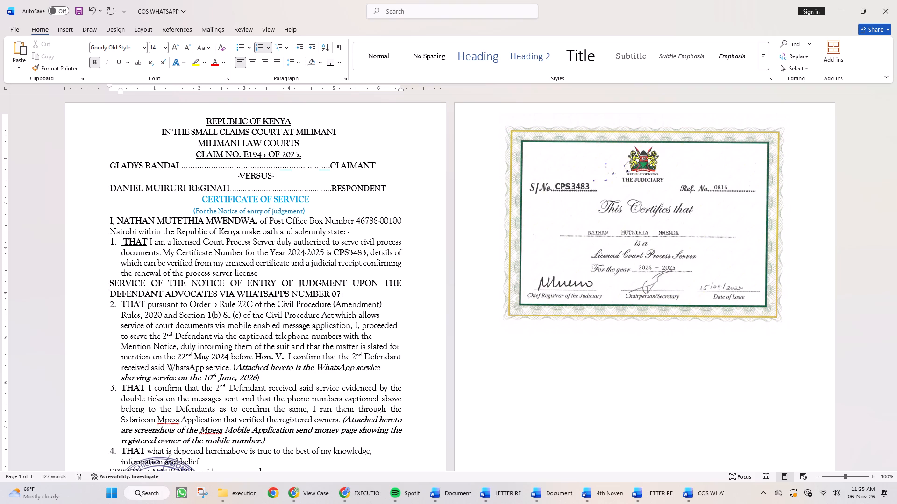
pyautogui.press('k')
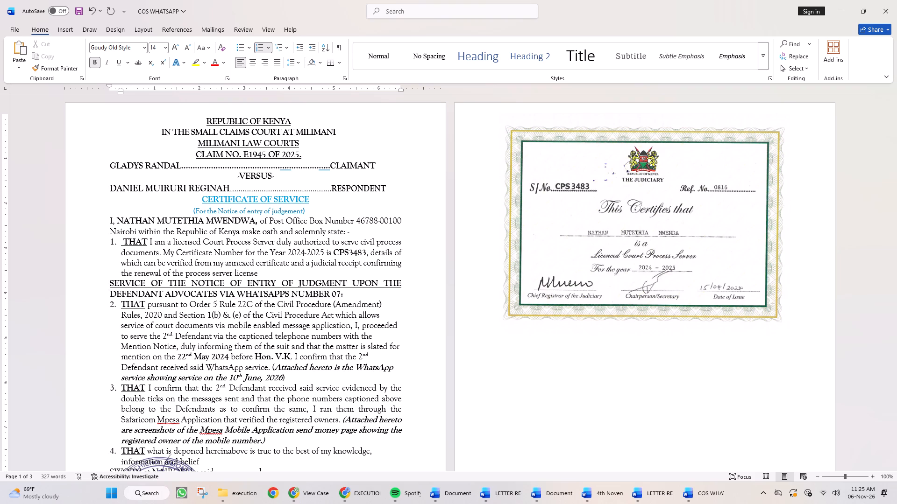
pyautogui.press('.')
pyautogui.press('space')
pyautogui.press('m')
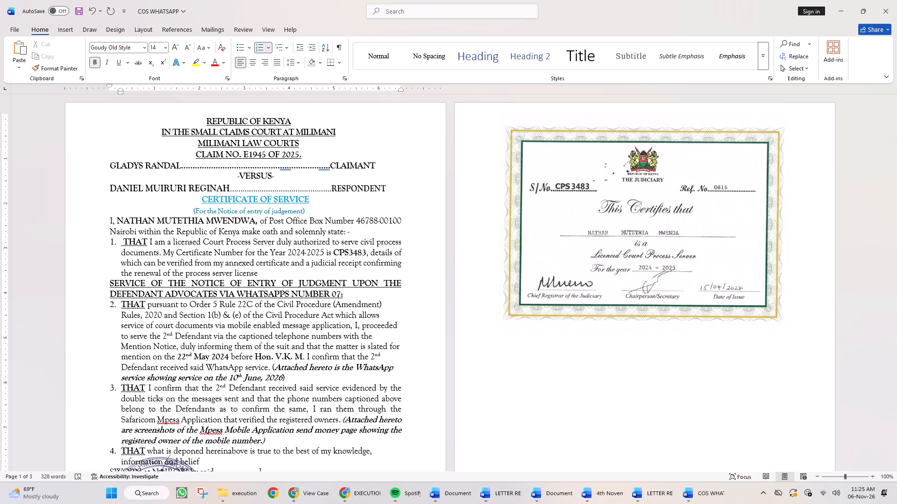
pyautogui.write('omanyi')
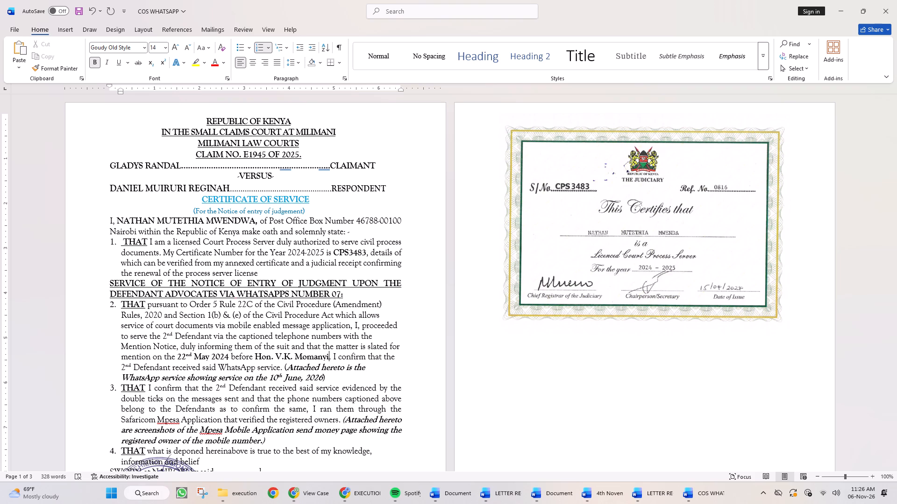
# Remove the space between "Hon." and "V.K." in the judicial officer's name in paragraph 2.
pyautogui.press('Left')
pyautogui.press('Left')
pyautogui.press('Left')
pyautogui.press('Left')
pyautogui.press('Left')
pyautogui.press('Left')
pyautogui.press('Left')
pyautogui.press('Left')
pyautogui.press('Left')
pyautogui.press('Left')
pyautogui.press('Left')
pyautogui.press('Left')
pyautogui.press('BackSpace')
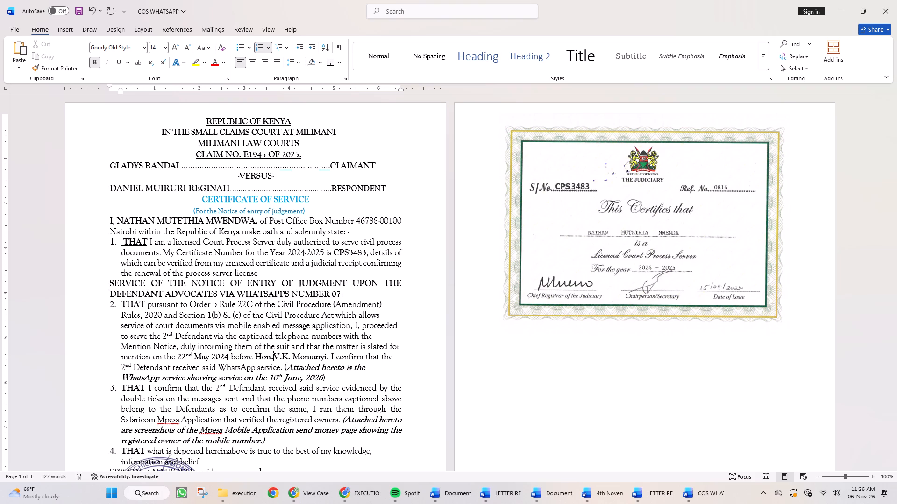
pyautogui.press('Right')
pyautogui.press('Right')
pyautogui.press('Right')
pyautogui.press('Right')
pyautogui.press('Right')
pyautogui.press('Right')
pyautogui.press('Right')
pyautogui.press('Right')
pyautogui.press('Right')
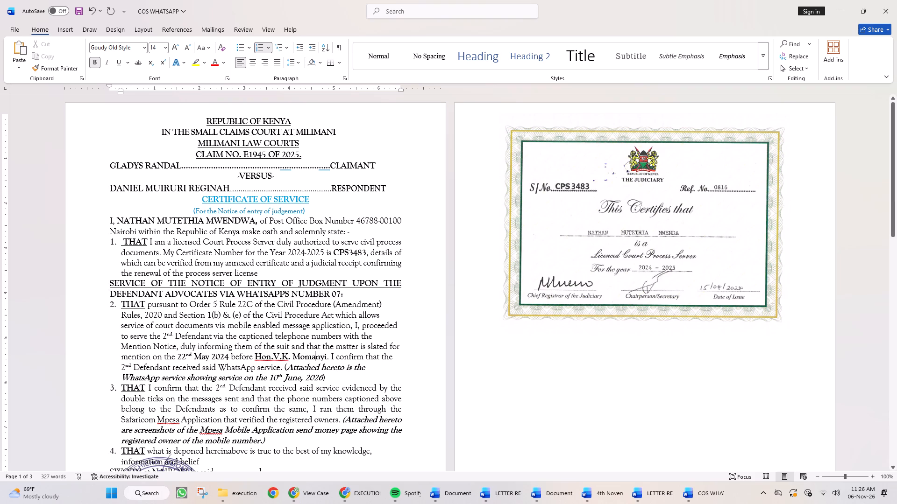
# Open the spelling options for the flagged text "Hon.V.K." in paragraph 2.
pyautogui.click(272, 357)
pyautogui.rightClick(271, 359)
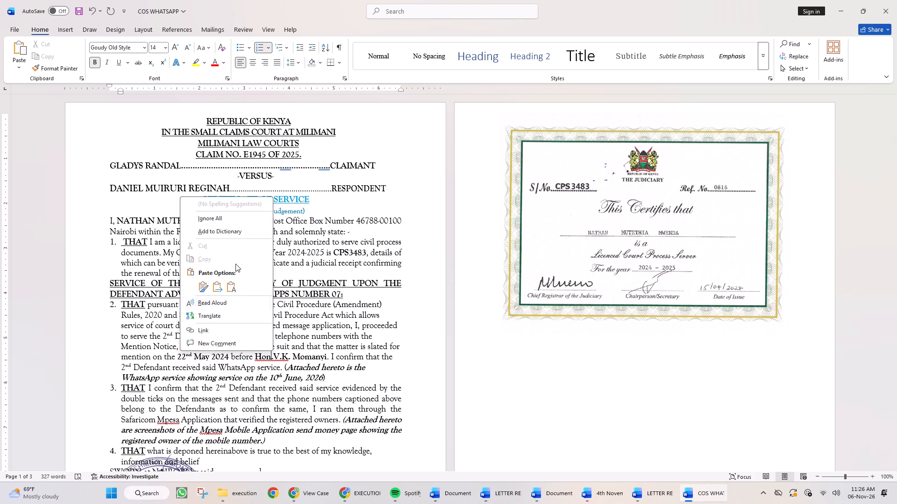
# Insert a space after "Hon." before the judicial officer's initials in paragraph 2.
pyautogui.click(269, 358)
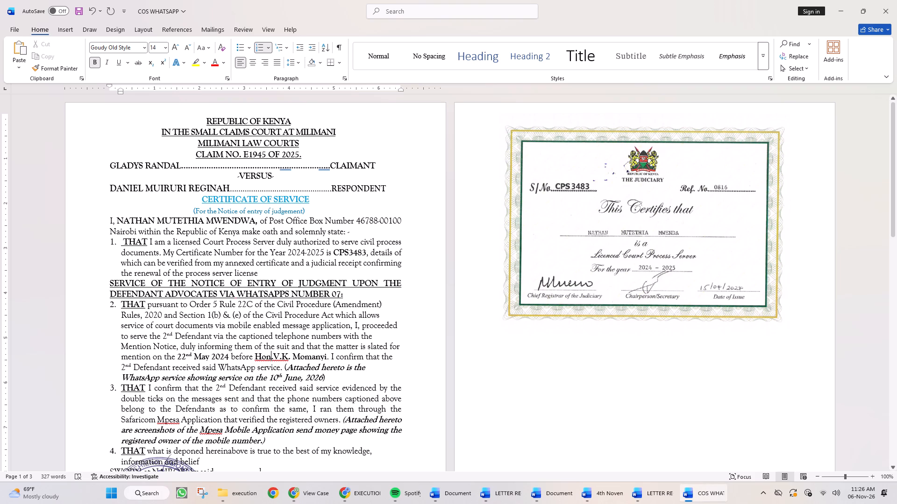
pyautogui.click(271, 357)
pyautogui.click(273, 360)
pyautogui.click(274, 358)
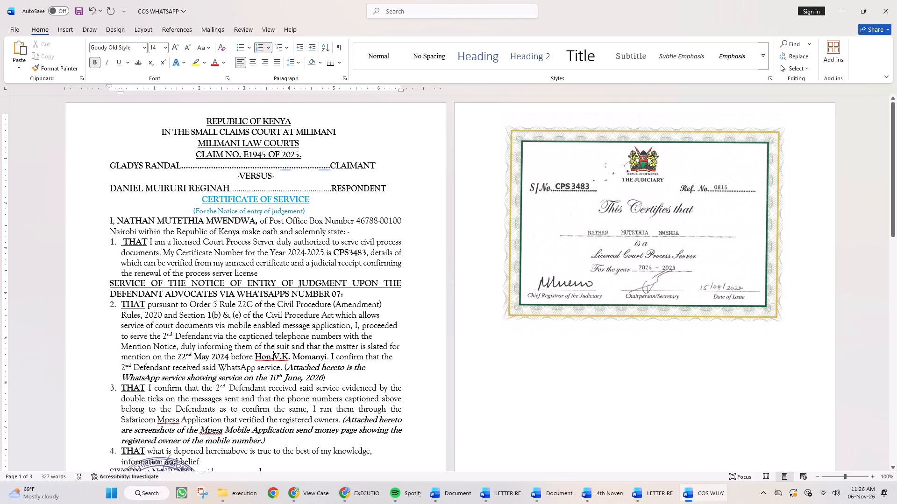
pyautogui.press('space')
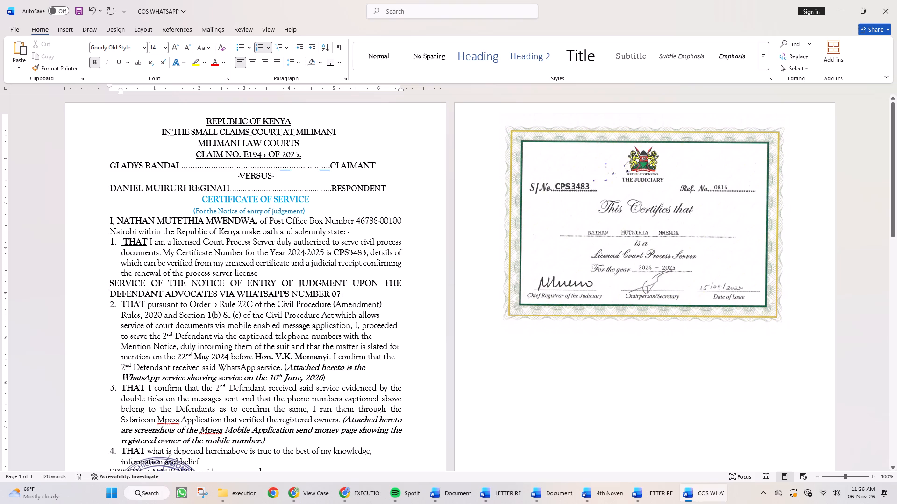
# Change the month of the WhatsApp service date at the end of paragraph 2 to November.
pyautogui.click(302, 380)
pyautogui.press('BackSpace')
pyautogui.press('BackSpace')
pyautogui.press('BackSpace')
pyautogui.press('BackSpace')
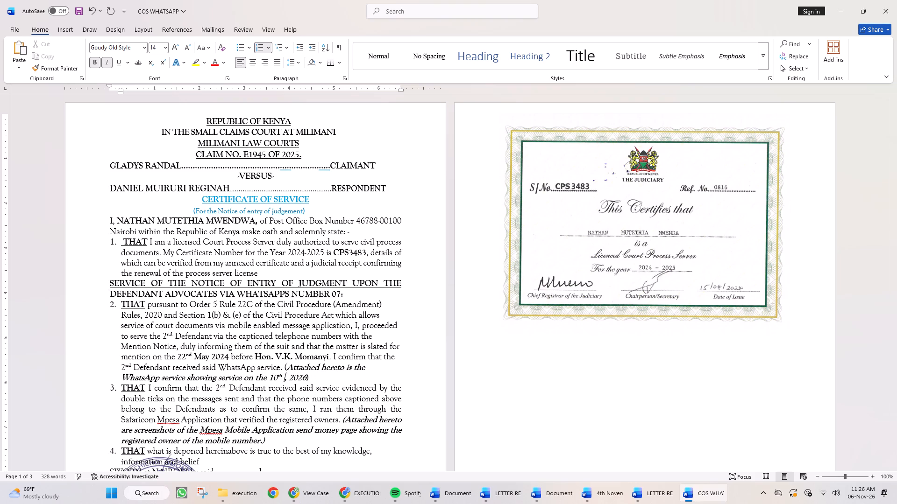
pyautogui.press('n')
pyautogui.press('BackSpace')
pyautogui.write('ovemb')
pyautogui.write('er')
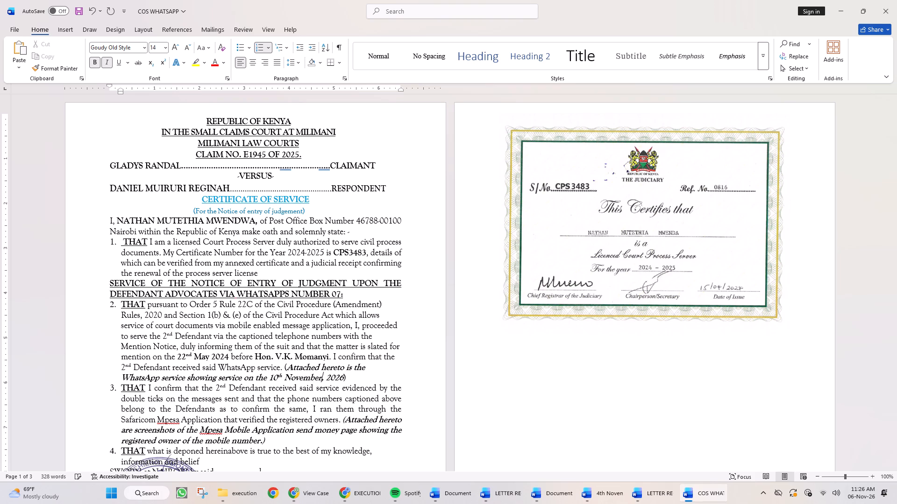
# Replace the day of the WhatsApp service date in paragraph 2 with 5th.
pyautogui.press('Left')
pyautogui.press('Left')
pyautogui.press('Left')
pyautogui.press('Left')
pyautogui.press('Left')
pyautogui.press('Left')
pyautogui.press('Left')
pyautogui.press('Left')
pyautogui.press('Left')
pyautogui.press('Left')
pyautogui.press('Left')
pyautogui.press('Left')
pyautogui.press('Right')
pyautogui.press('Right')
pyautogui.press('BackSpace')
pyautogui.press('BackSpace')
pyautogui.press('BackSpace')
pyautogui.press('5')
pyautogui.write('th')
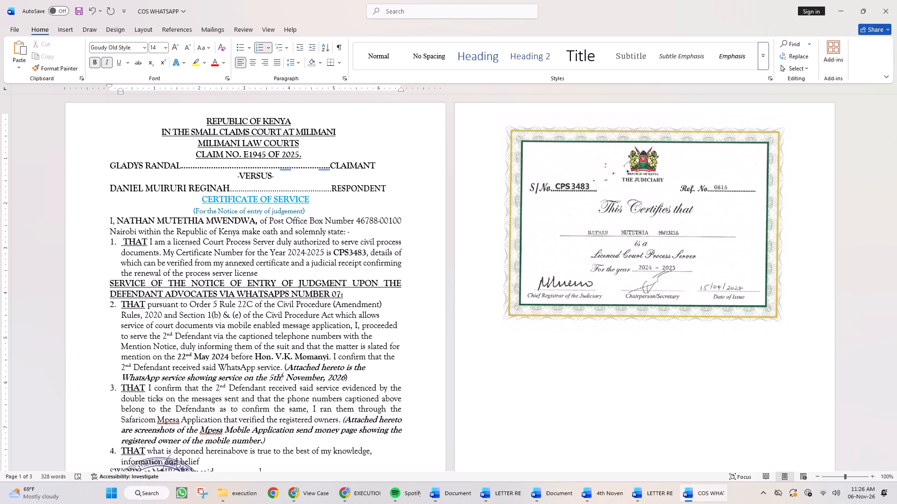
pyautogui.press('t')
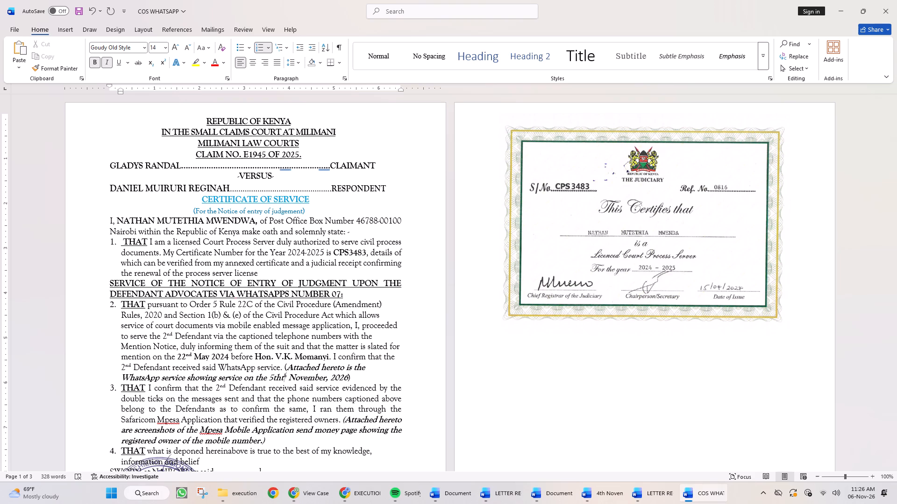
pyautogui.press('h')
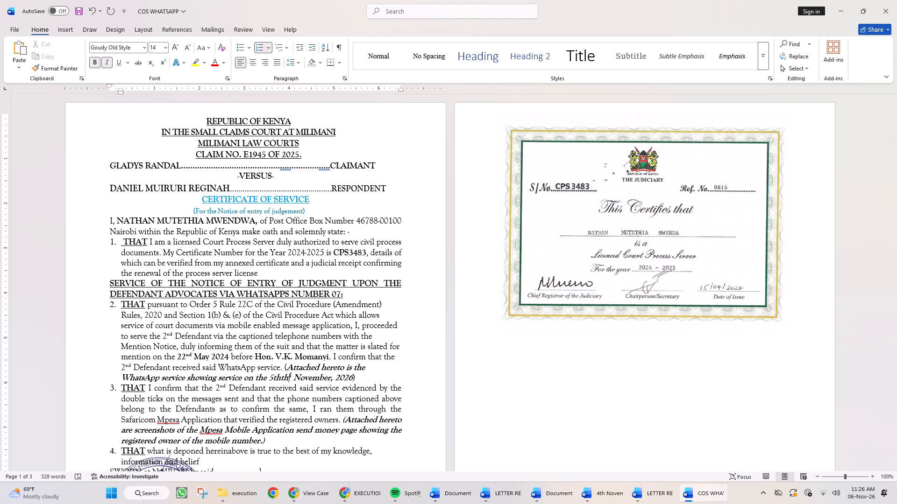
# Clean up the duplicated ordinal suffix in the service date, leaving "5th November" with a superscript "th" and a single space before the month.
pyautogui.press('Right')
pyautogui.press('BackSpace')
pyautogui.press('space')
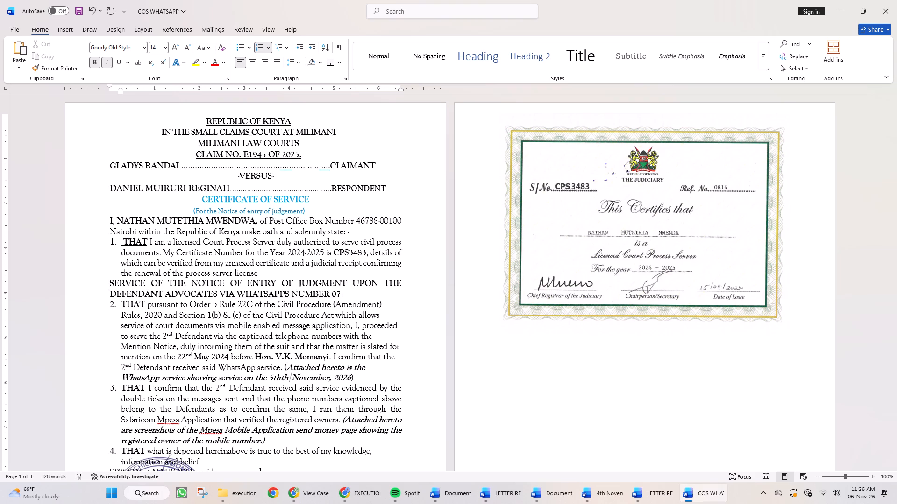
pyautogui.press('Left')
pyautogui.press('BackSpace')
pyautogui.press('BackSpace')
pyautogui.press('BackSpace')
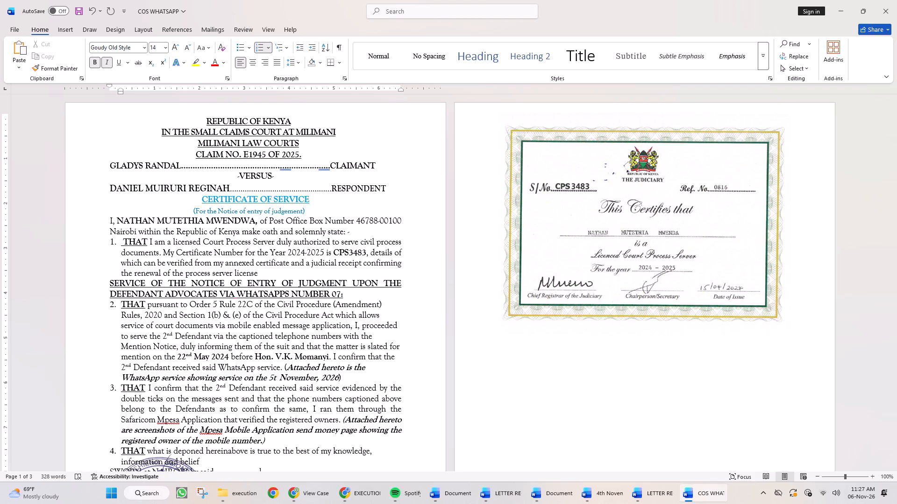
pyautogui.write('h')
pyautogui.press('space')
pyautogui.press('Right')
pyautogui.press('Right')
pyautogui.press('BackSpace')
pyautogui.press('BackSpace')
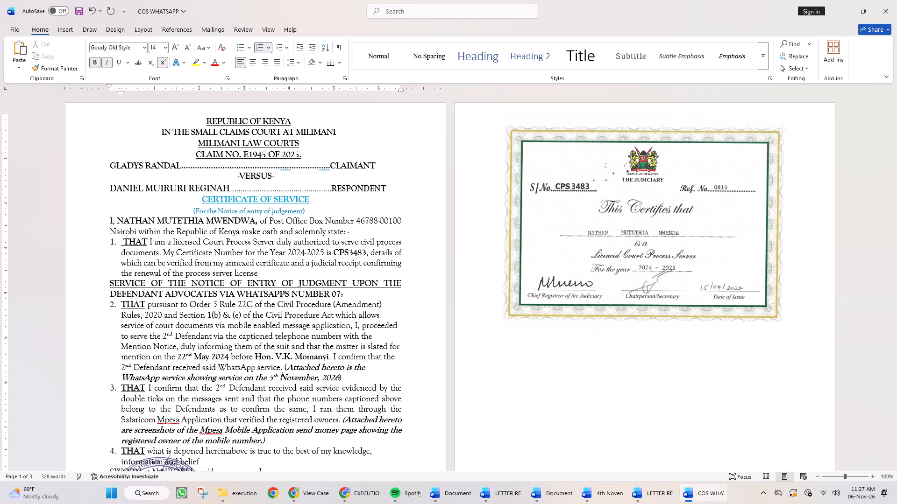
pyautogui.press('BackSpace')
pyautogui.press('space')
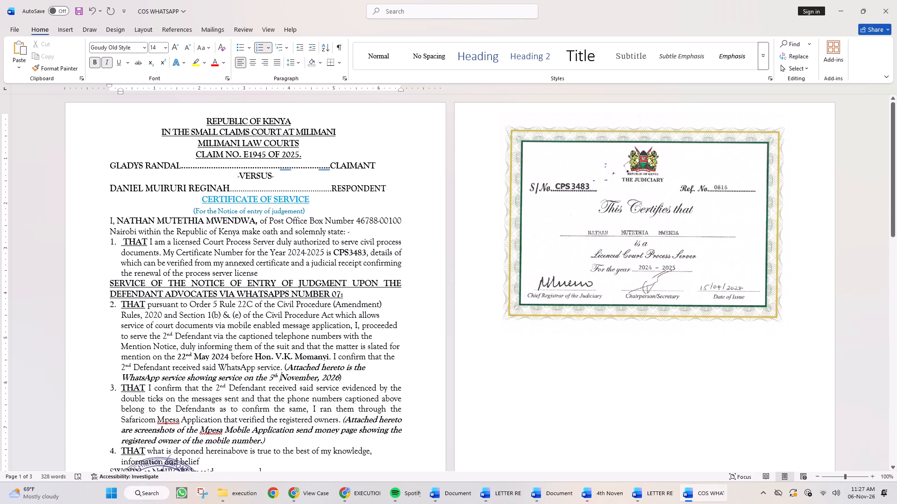
# Display the document in Web Layout view.
pyautogui.click(806, 478)
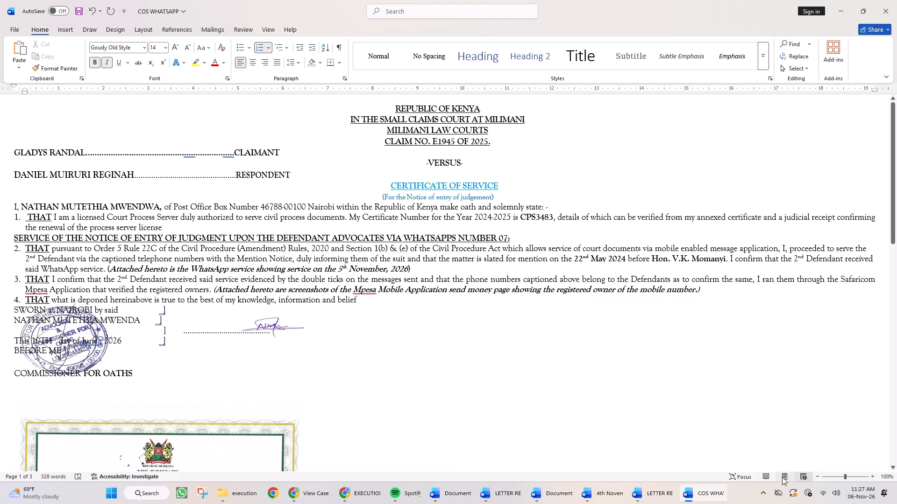
# Return the document to Print Layout view.
pyautogui.click(782, 477)
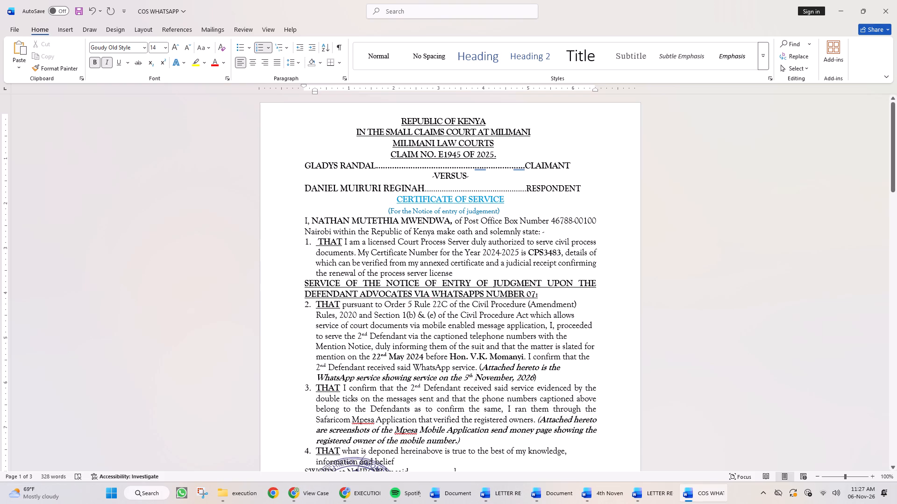
# Delete "2nd" before "Defendant" in the opening sentence of paragraph 3, keeping a single space between the words.
pyautogui.scroll(-2, 441, 363)
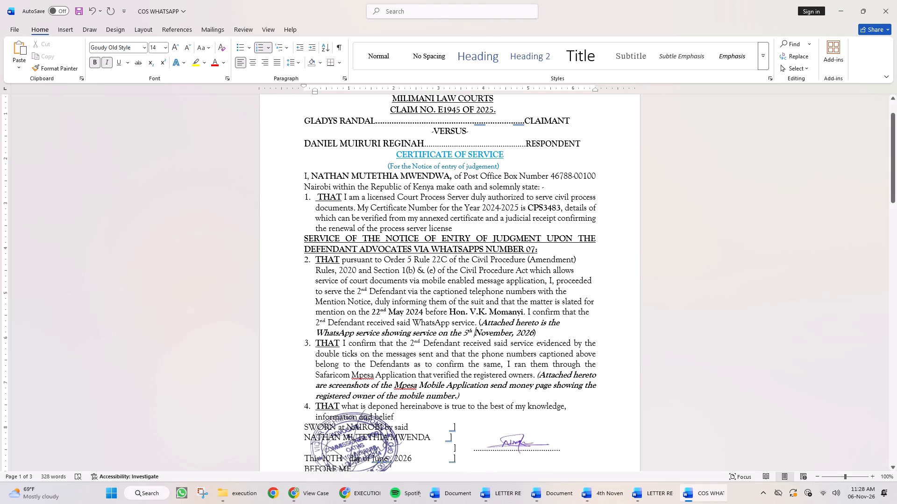
pyautogui.scroll(2, 439, 359)
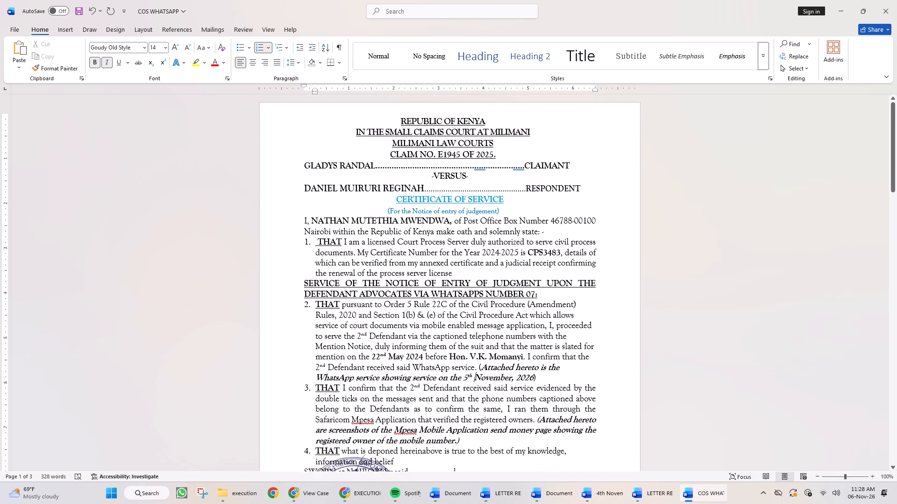
pyautogui.scroll(-1, 440, 359)
pyautogui.click(422, 364)
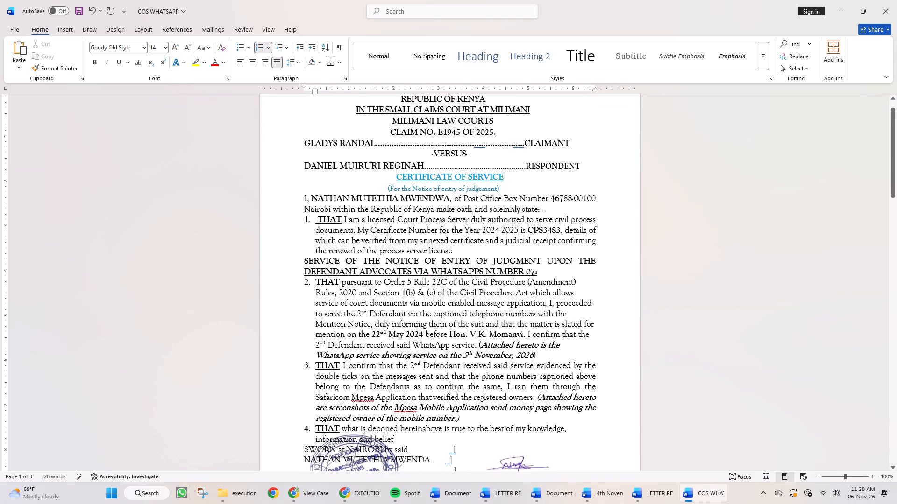
pyautogui.press('BackSpace')
pyautogui.press('BackSpace')
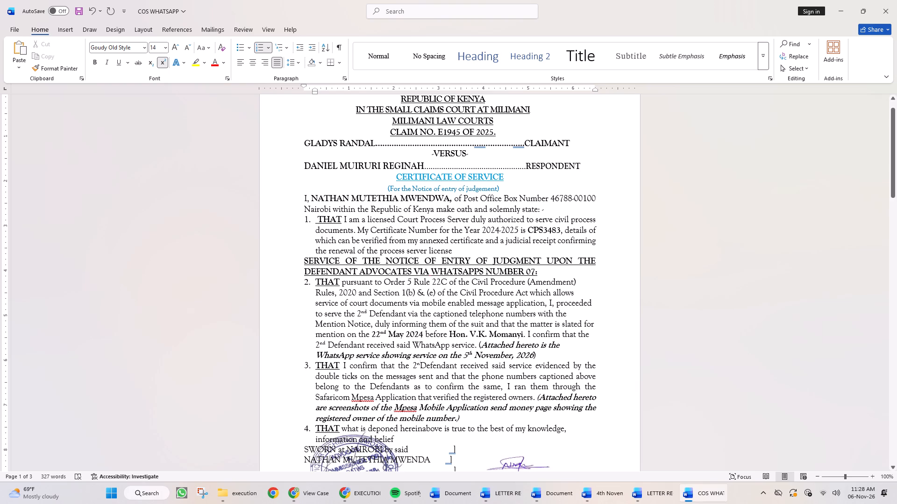
pyautogui.press('BackSpace')
pyautogui.press('BackSpace')
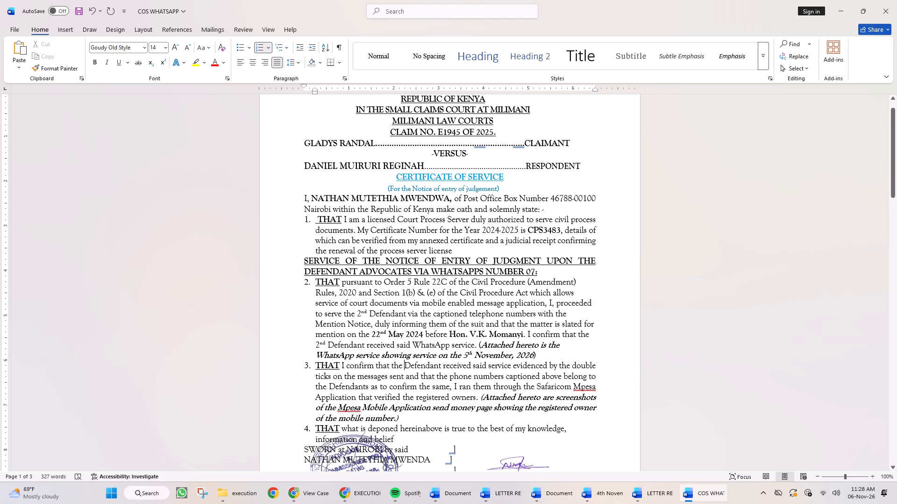
# Remove the second "W" from the process server's surname in the opening statement.
pyautogui.click(444, 196)
pyautogui.press('F11')
pyautogui.press('BackSpace')
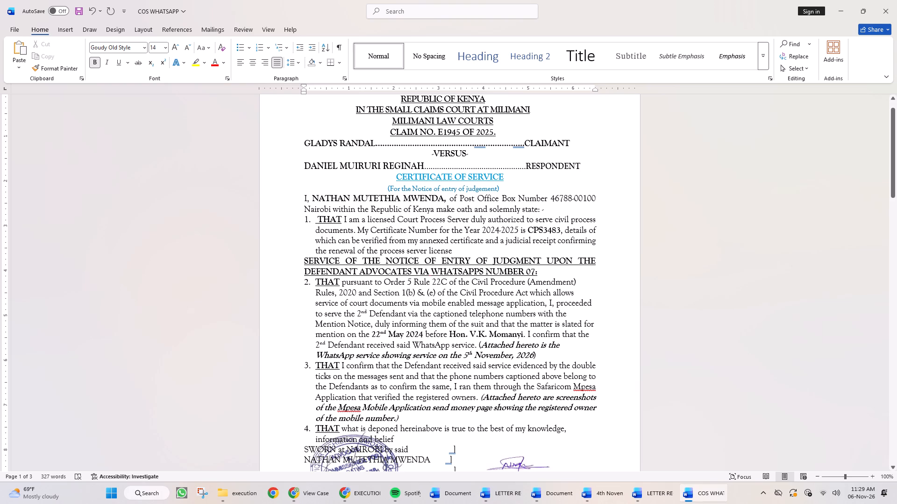
# Review the certificate's numbered paragraphs, the sworn section and the attached process server licence.
pyautogui.scroll(-1, 430, 299)
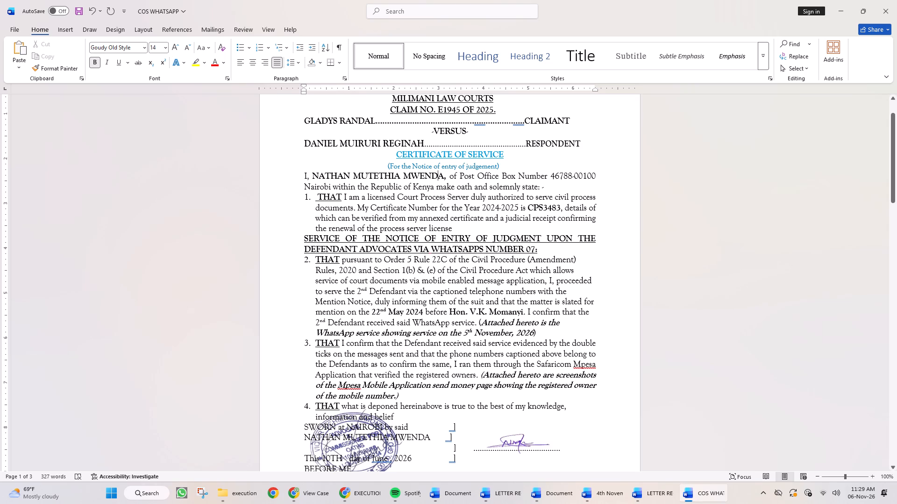
pyautogui.scroll(-1, 523, 347)
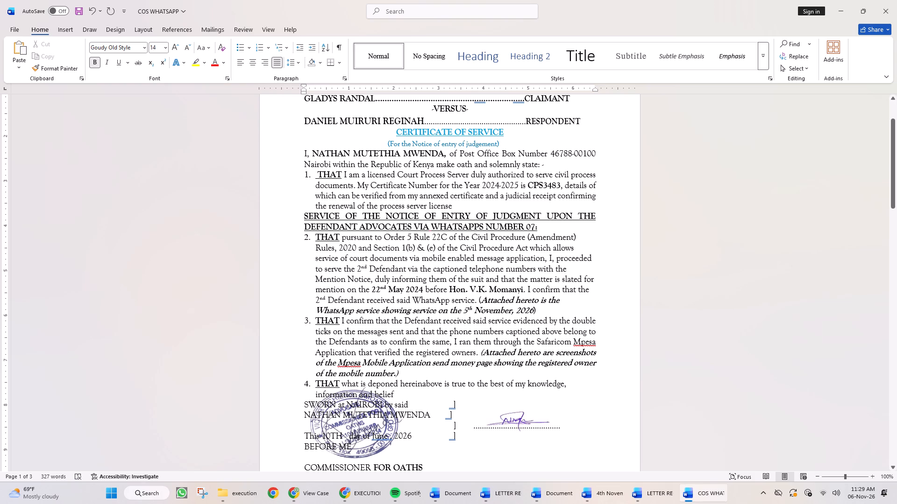
pyautogui.scroll(-1, 444, 350)
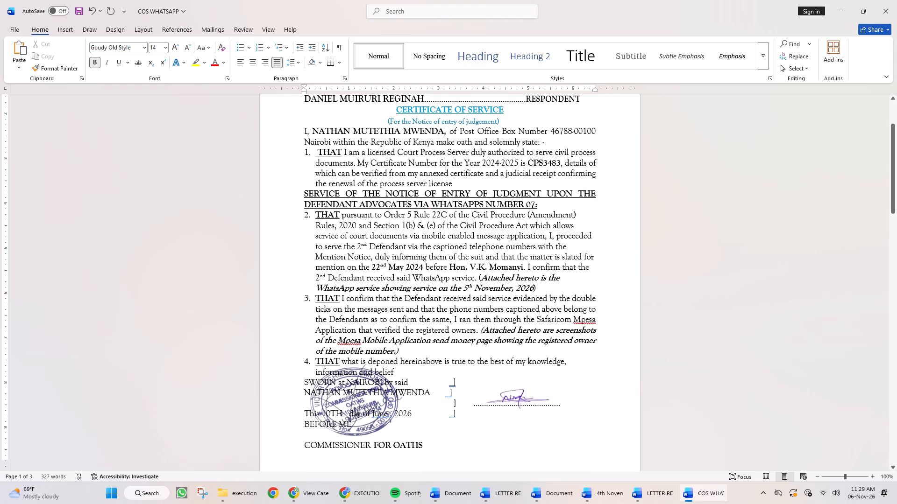
pyautogui.scroll(-1, 463, 350)
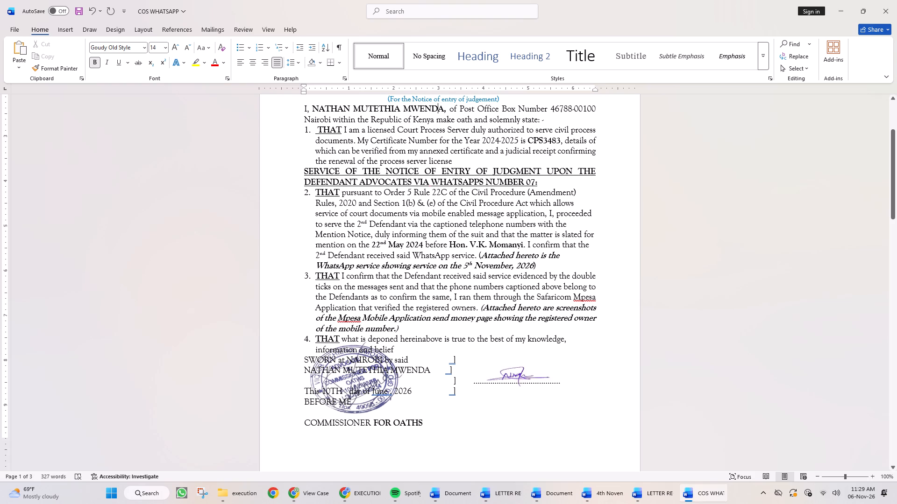
pyautogui.scroll(-10, 403, 346)
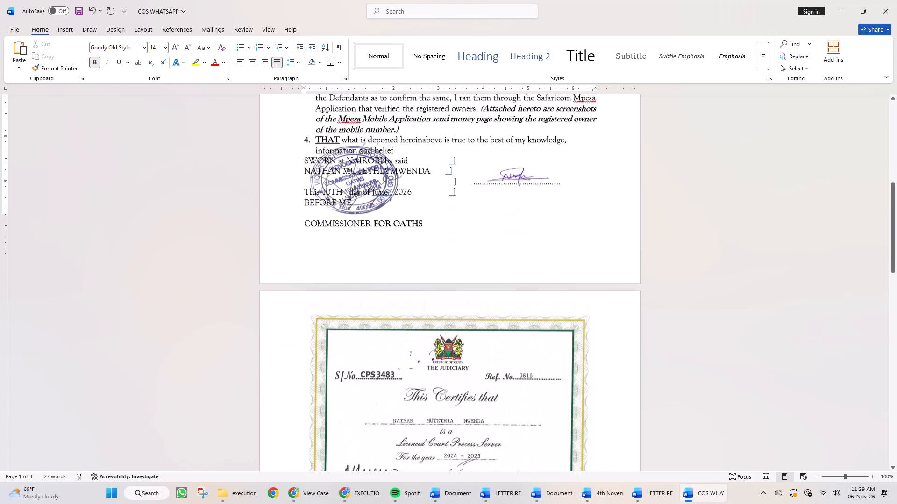
pyautogui.scroll(-8, 409, 347)
pyautogui.scroll(15, 408, 348)
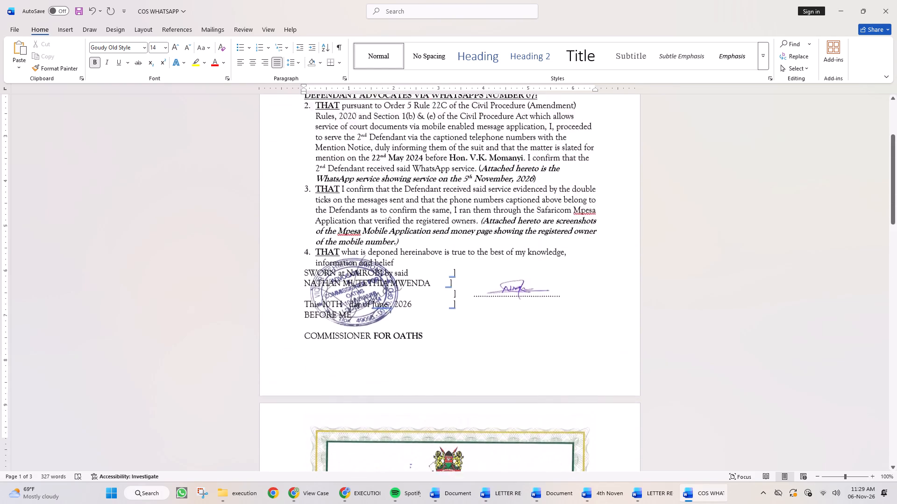
pyautogui.scroll(10, 409, 346)
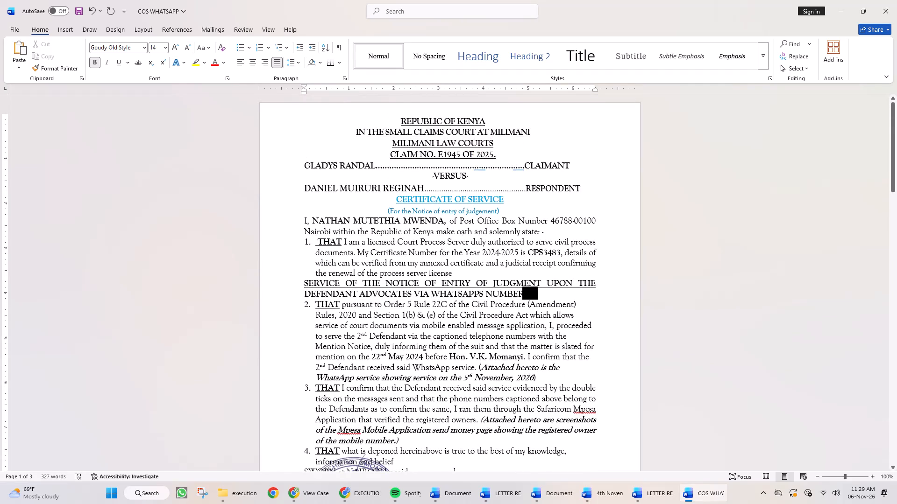
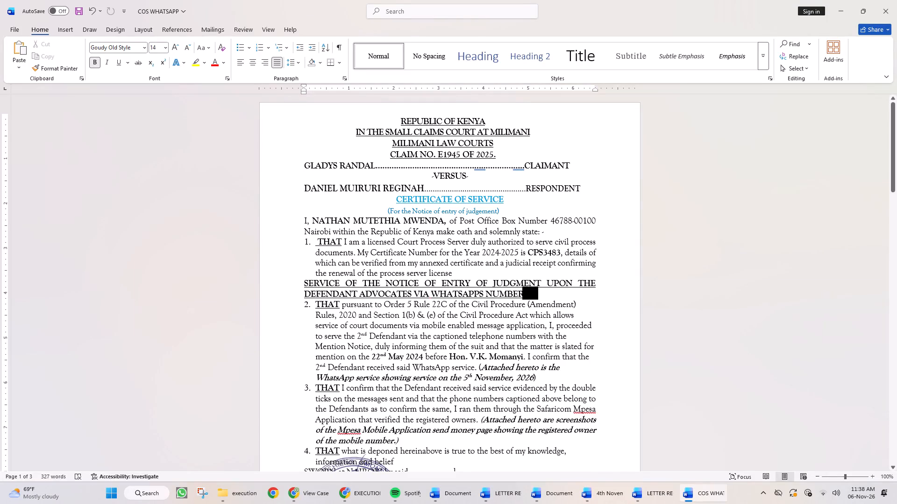
# Complete the WhatsApp number at the end of the heading on service of the notice of entry of judgment.
pyautogui.click(533, 294)
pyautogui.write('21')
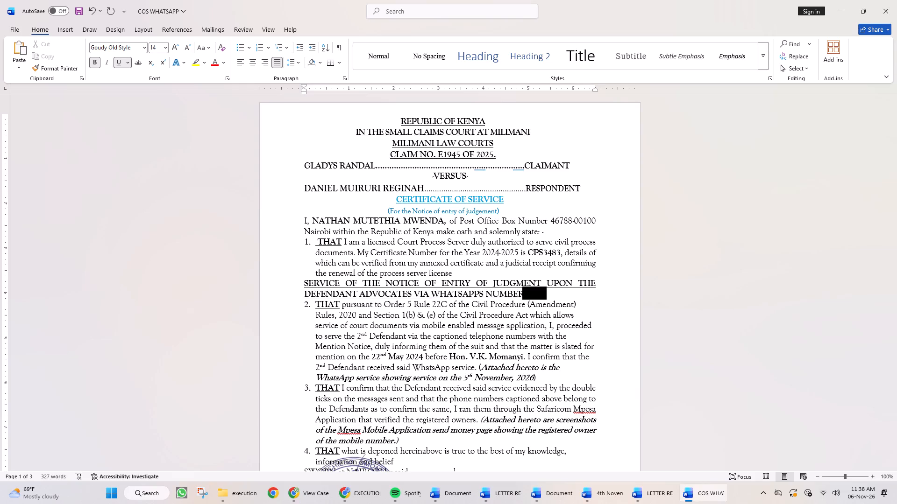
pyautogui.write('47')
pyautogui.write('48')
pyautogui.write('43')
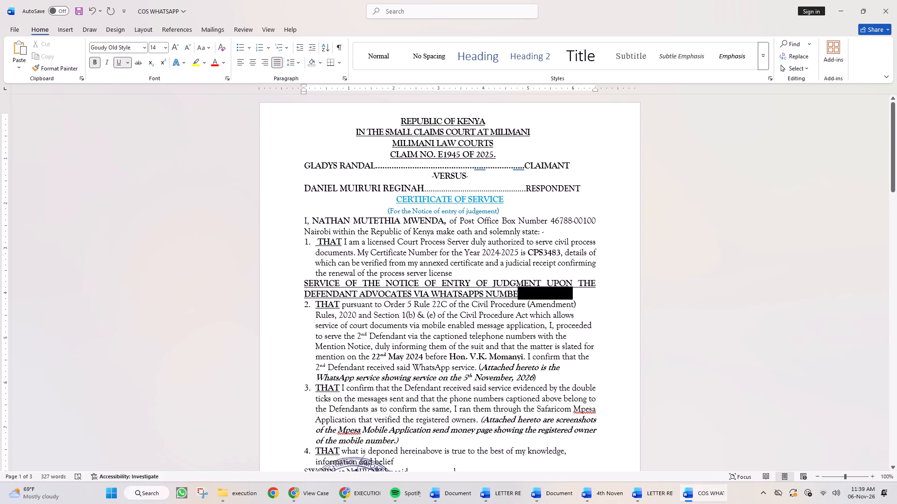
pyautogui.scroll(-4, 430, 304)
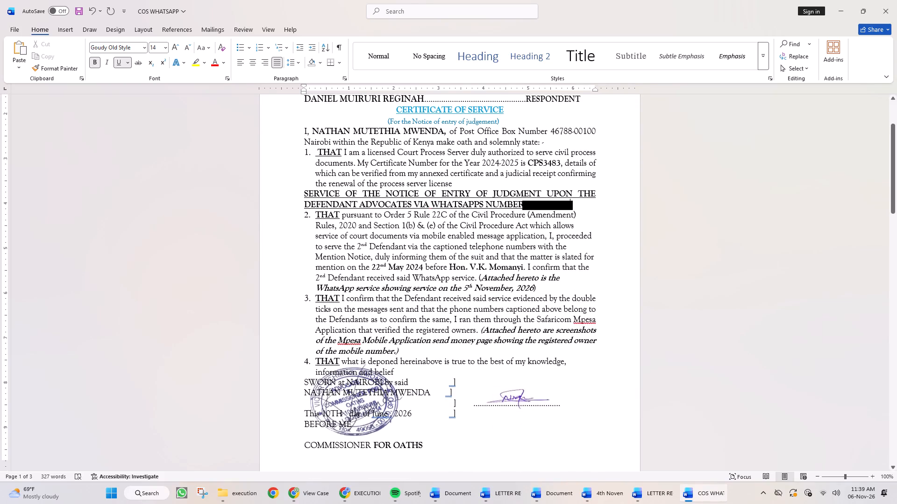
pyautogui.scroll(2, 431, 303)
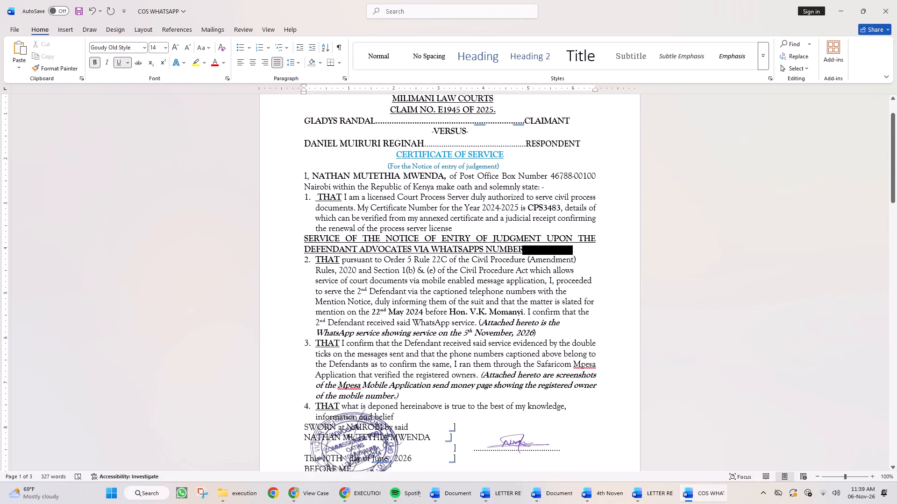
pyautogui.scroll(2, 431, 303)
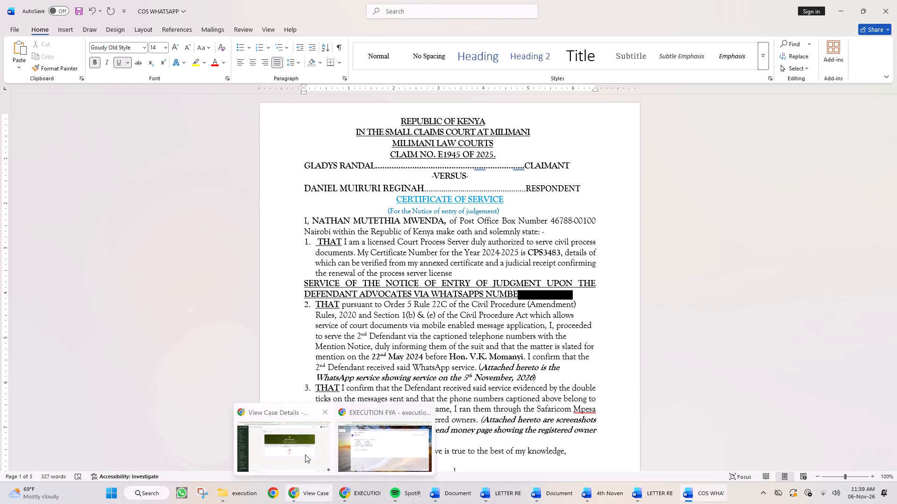
# Switch to the Judiciary e-filing portal in Chrome and go to its dashboard.
pyautogui.click(305, 454)
pyautogui.click(80, 84)
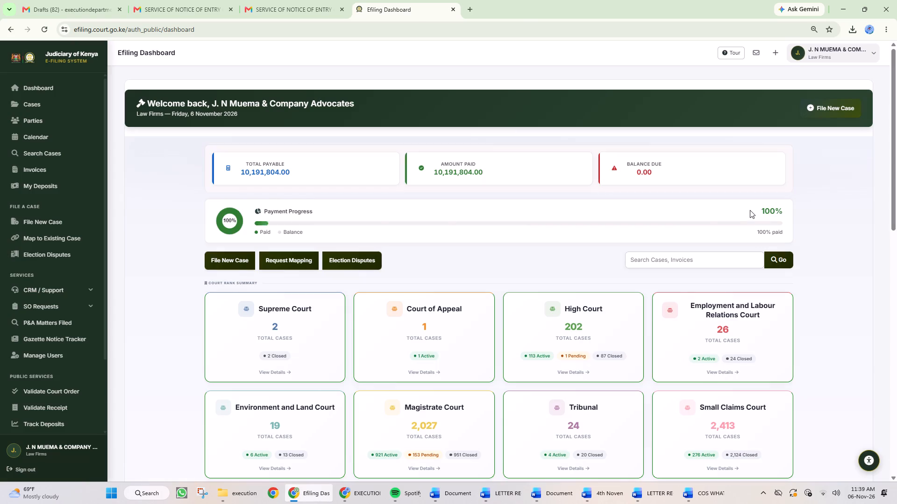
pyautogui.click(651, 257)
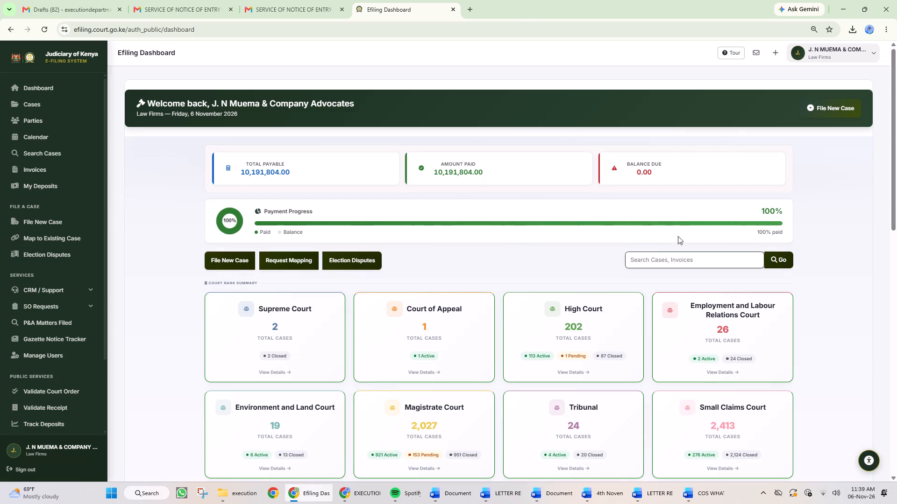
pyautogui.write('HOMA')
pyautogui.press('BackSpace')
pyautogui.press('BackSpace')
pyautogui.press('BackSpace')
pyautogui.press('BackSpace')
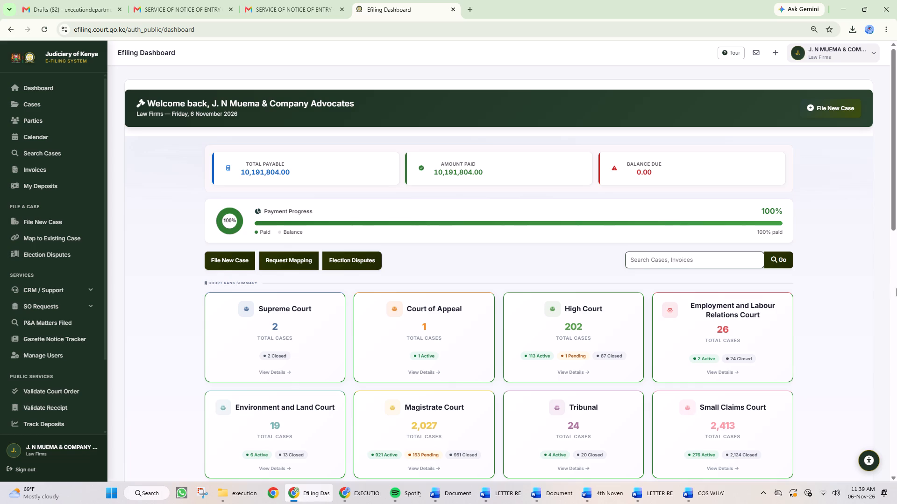
# Search the Small Claims Court stations for "HOM", look through the unfiltered station list and return to the dashboard.
pyautogui.click(750, 454)
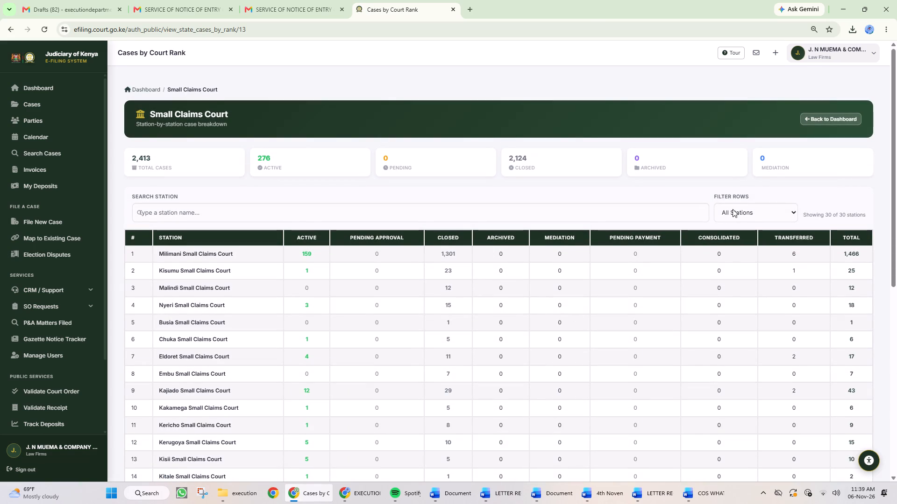
pyautogui.click(733, 209)
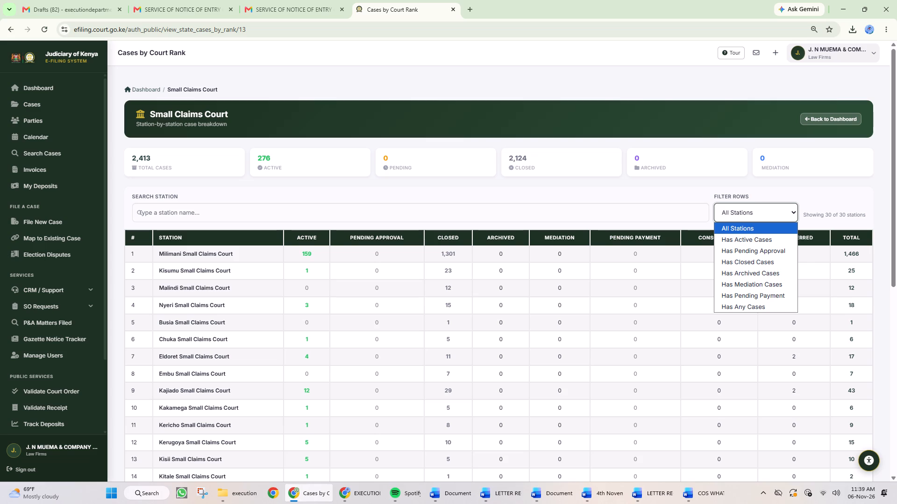
pyautogui.click(319, 211)
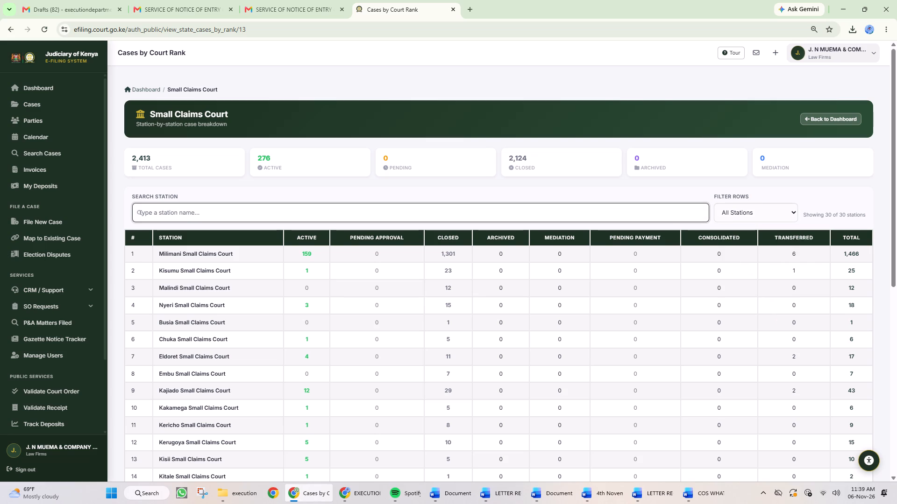
pyautogui.press('h')
pyautogui.press('o')
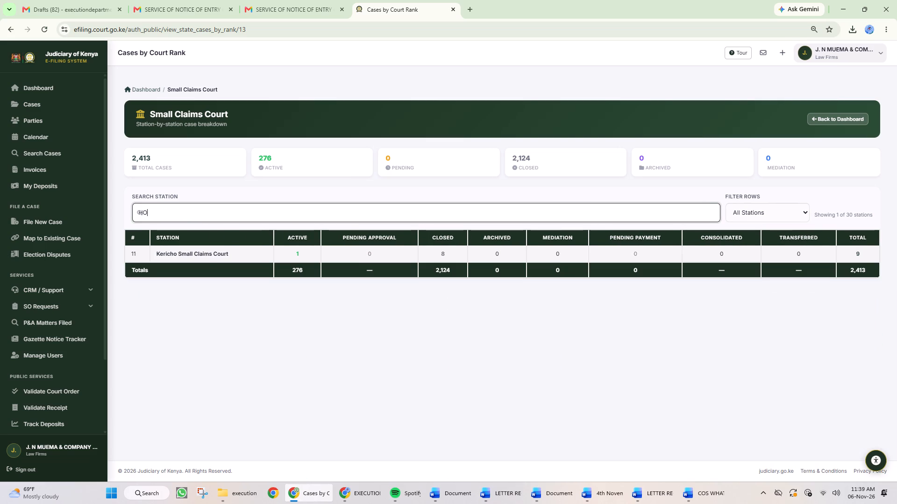
pyautogui.press('m')
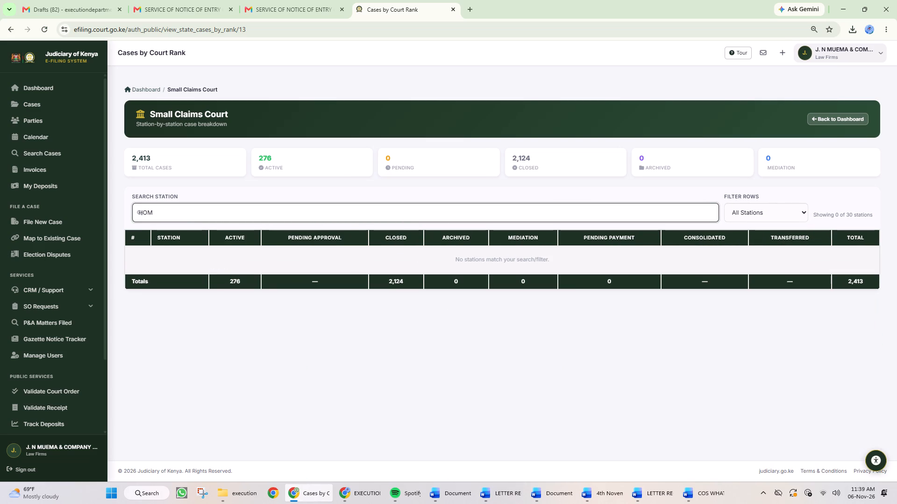
pyautogui.press('BackSpace')
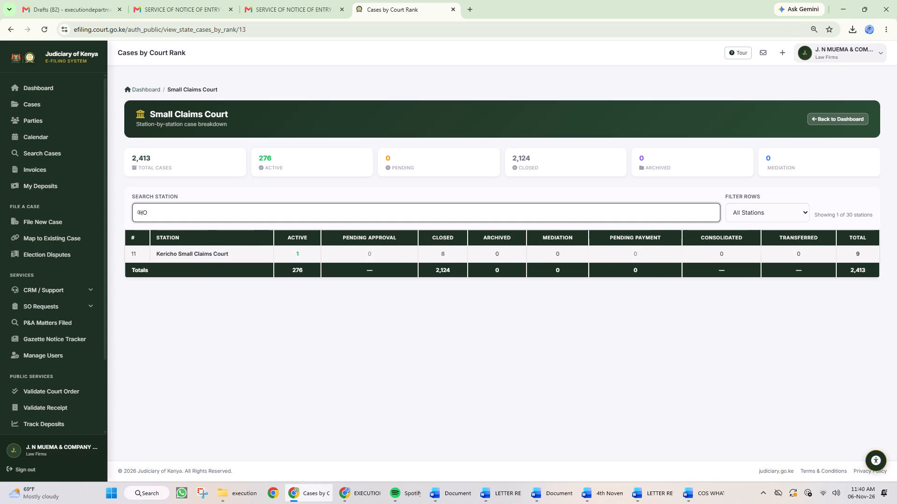
pyautogui.press('BackSpace')
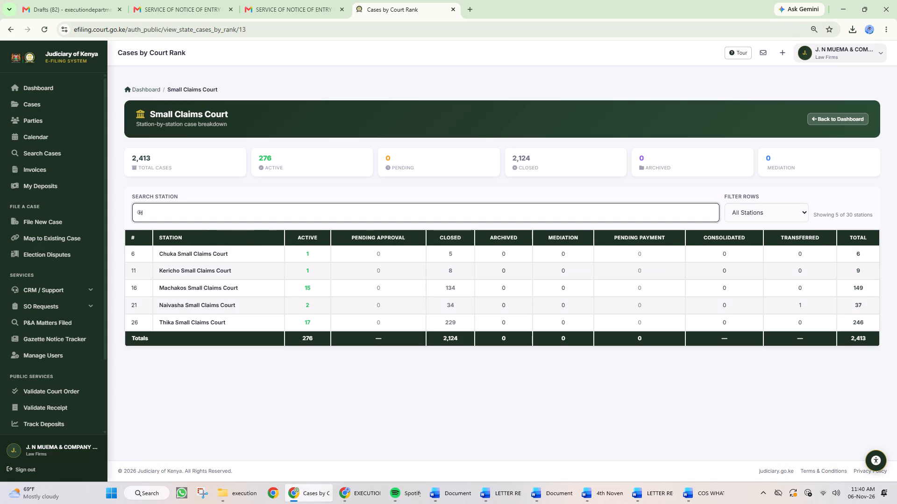
pyautogui.press('BackSpace')
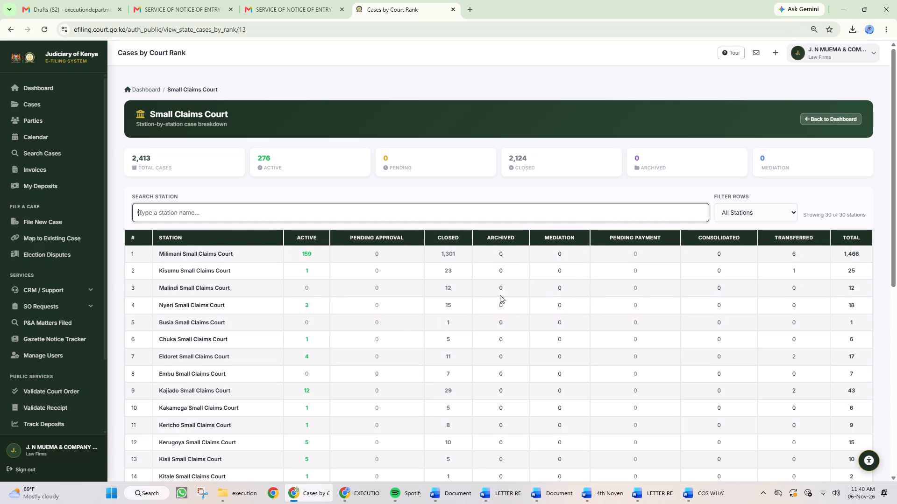
pyautogui.scroll(-2, 518, 317)
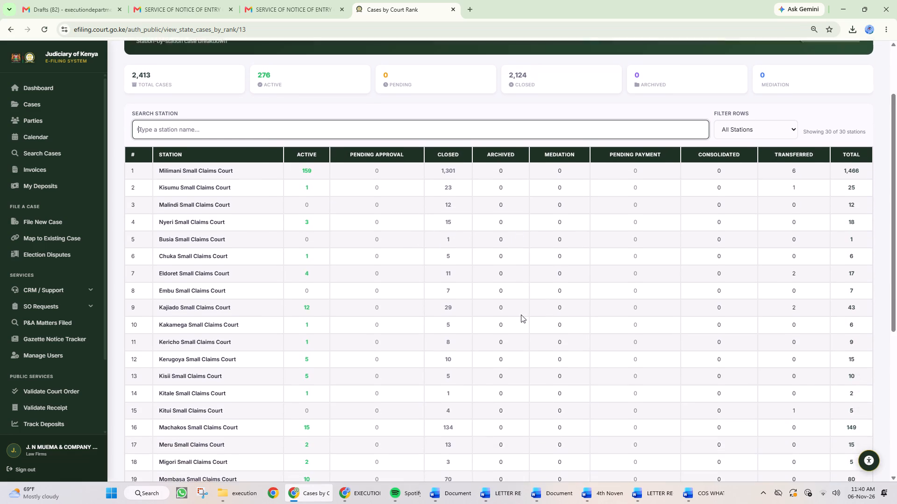
pyautogui.scroll(-6, 521, 314)
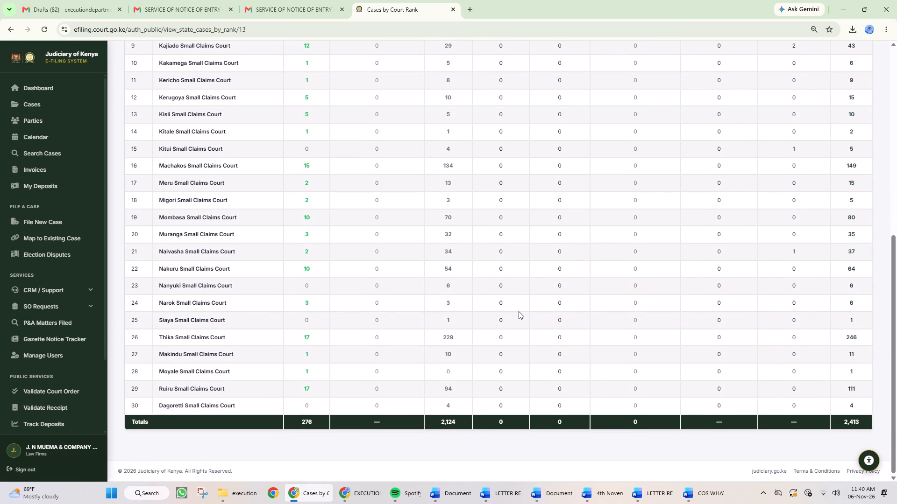
pyautogui.scroll(11, 519, 311)
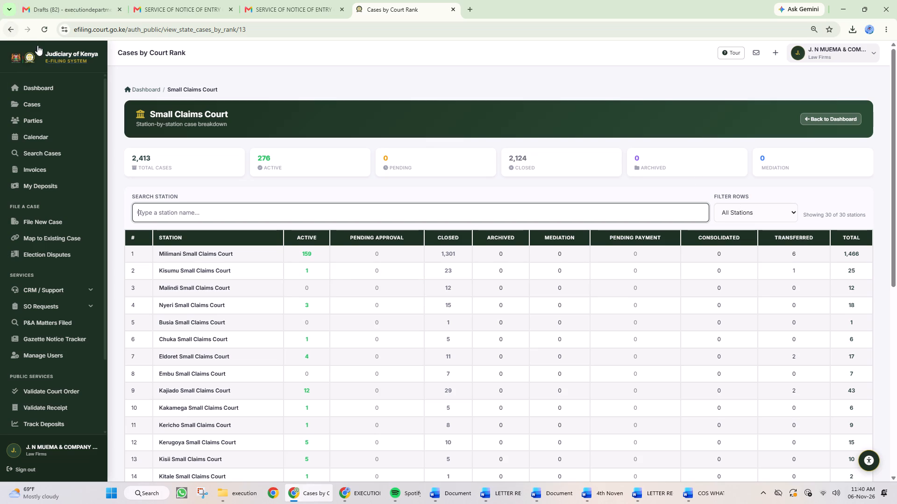
pyautogui.click(9, 26)
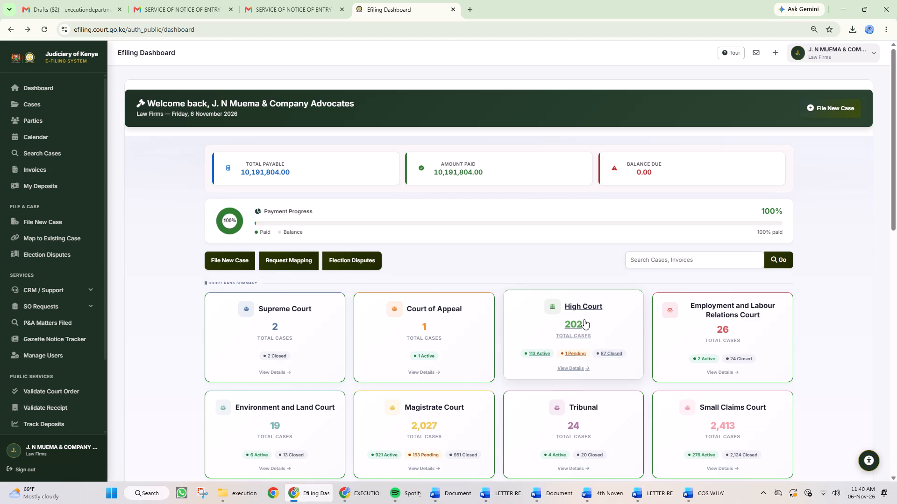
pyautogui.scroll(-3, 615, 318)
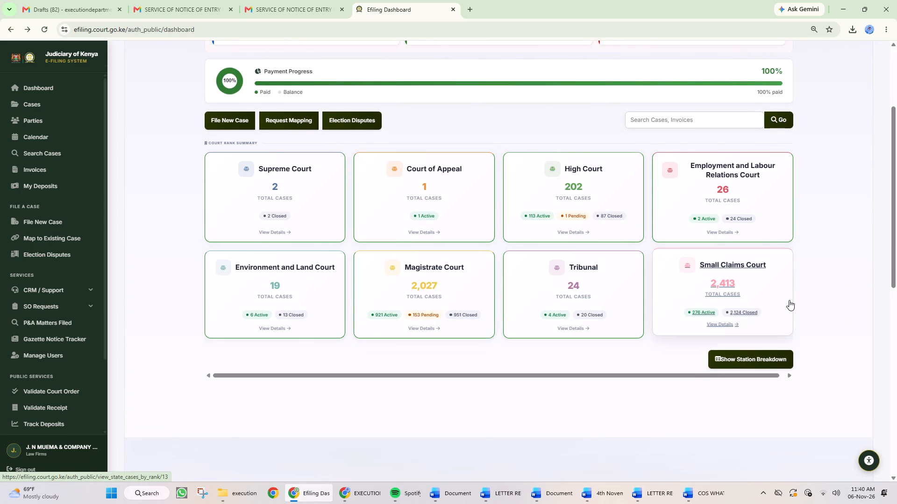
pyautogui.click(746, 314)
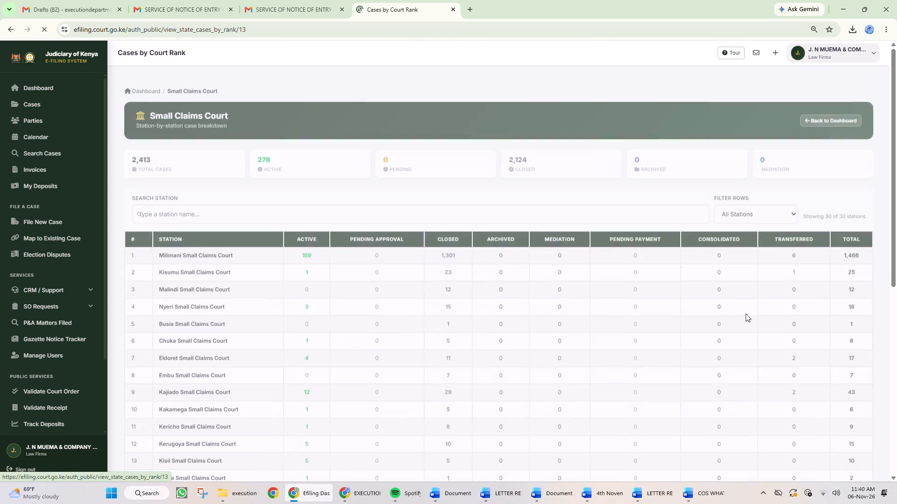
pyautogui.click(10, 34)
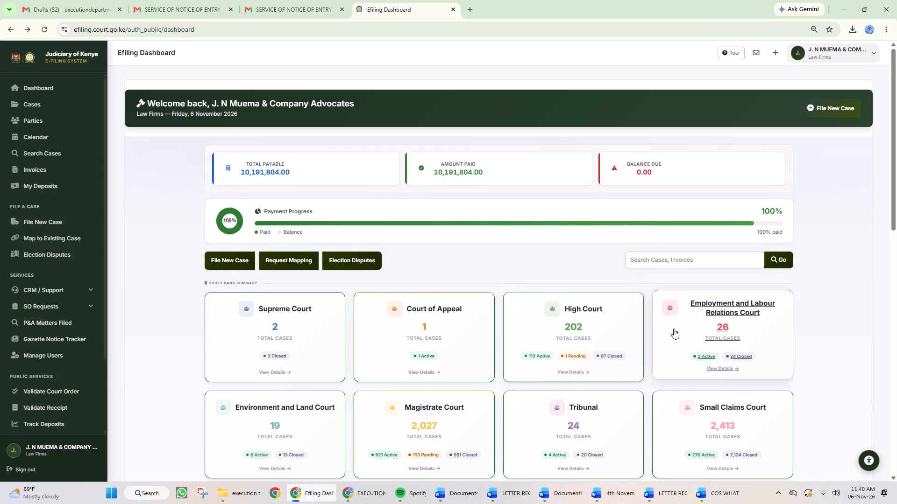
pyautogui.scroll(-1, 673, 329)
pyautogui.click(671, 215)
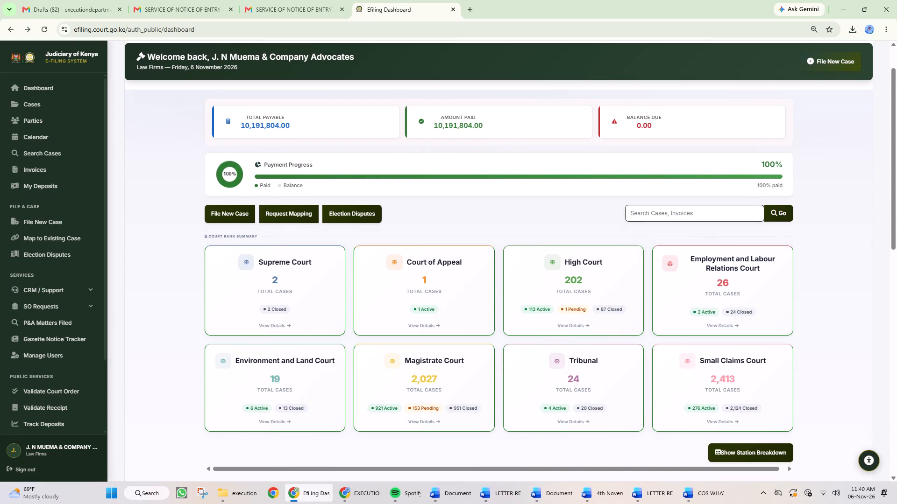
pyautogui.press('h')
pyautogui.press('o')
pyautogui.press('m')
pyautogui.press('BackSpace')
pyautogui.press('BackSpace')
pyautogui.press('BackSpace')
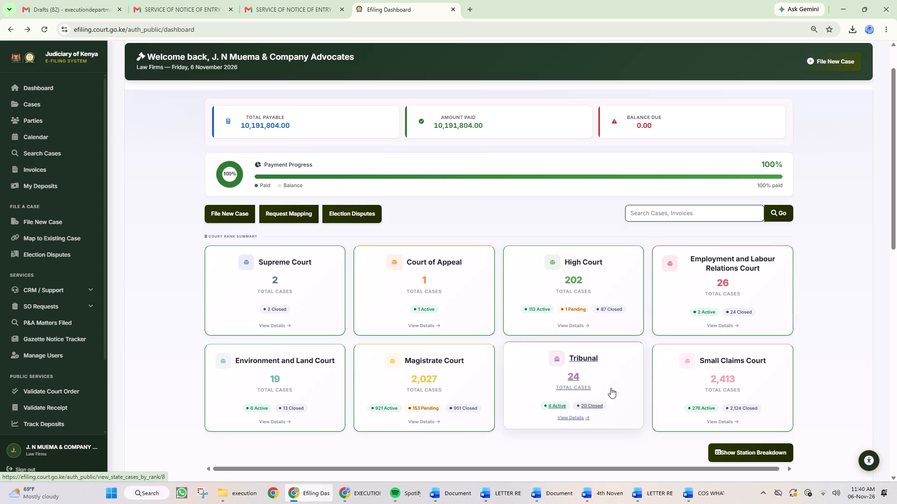
# Check the Tribunal's station breakdown and return to the court rank summary on the dashboard.
pyautogui.click(601, 401)
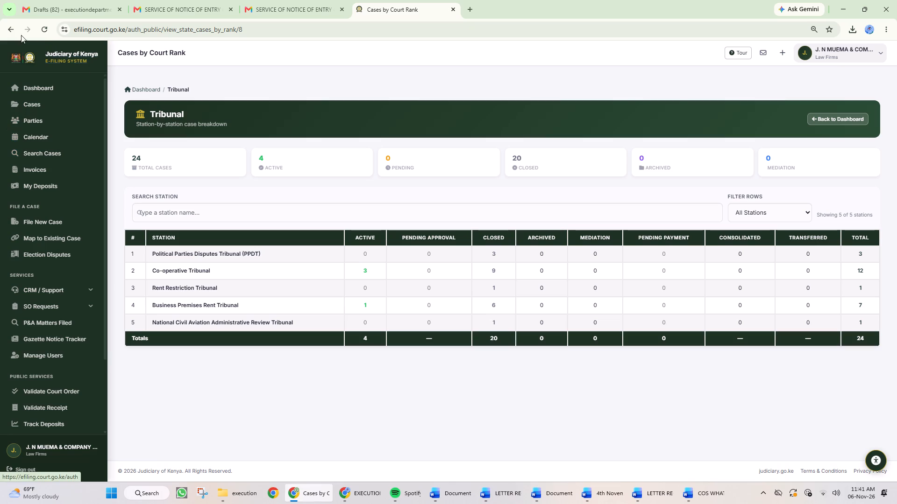
pyautogui.click(7, 28)
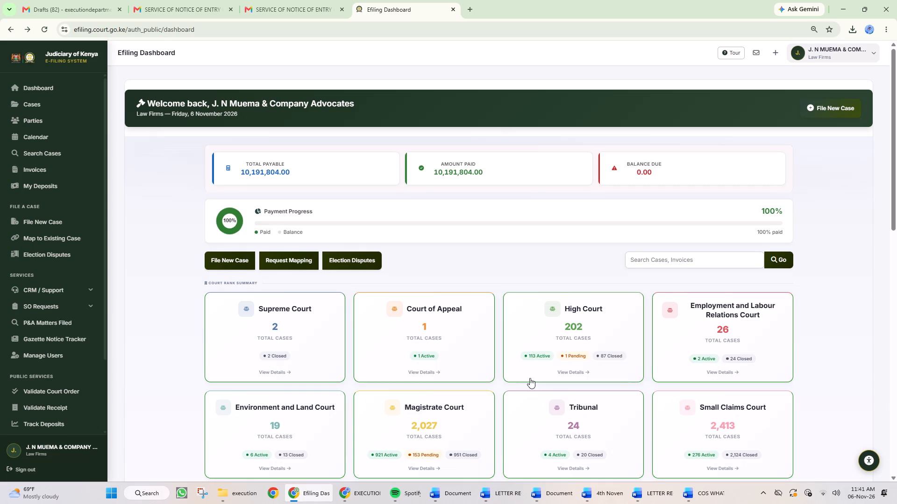
pyautogui.scroll(-2, 394, 355)
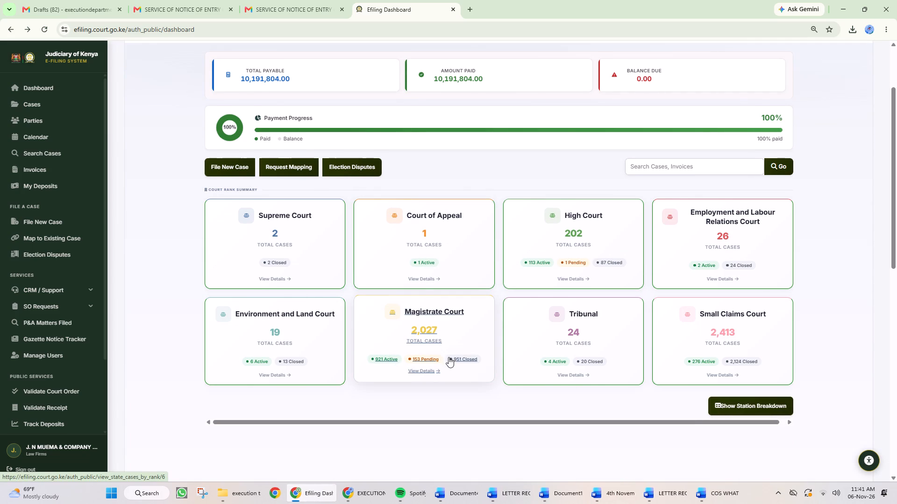
# Search the Magistrate Court stations for "HO" and open the closed cases of Homabay Magistrate Court.
pyautogui.click(453, 359)
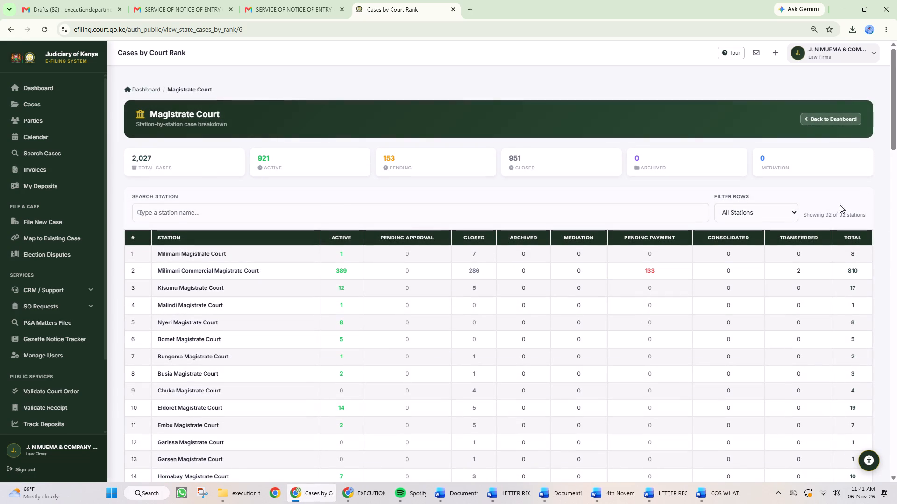
pyautogui.click(654, 210)
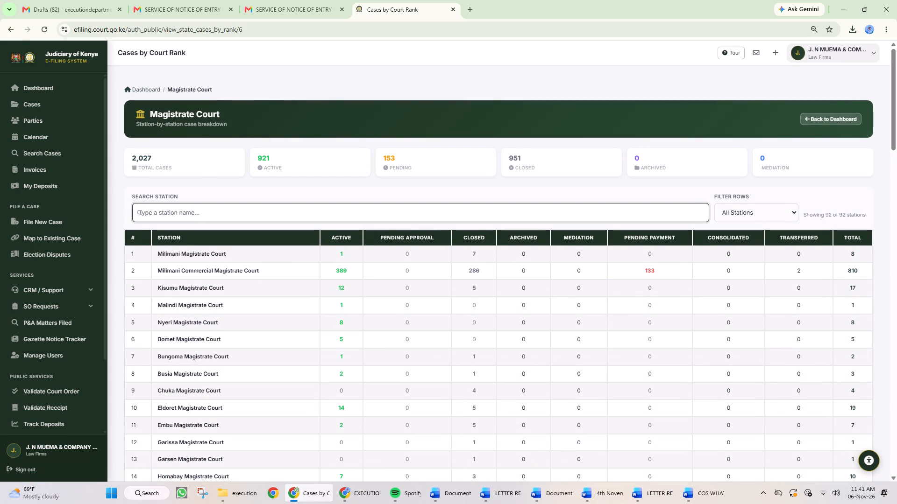
pyautogui.press('h')
pyautogui.press('o')
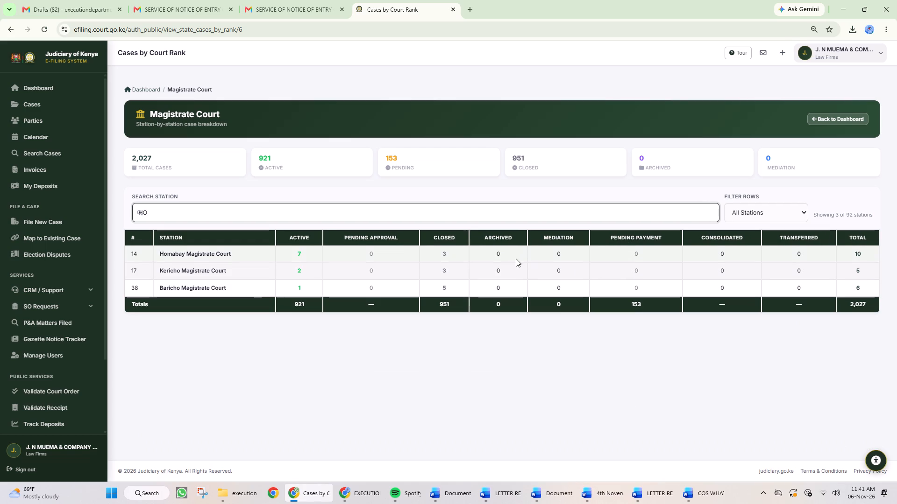
pyautogui.click(448, 255)
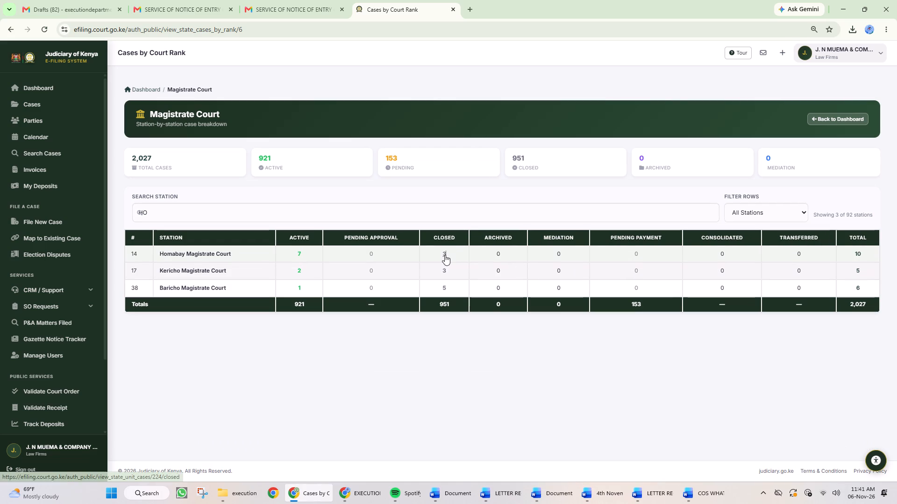
pyautogui.click(445, 255)
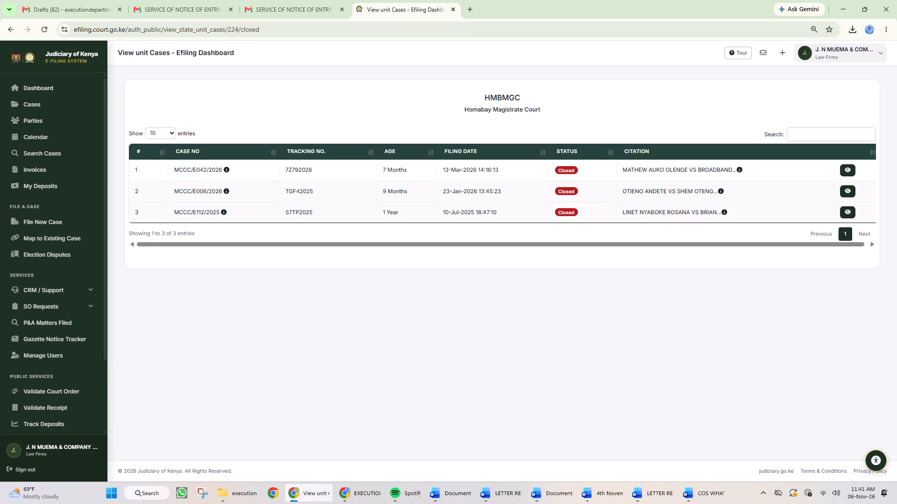
pyautogui.click(849, 189)
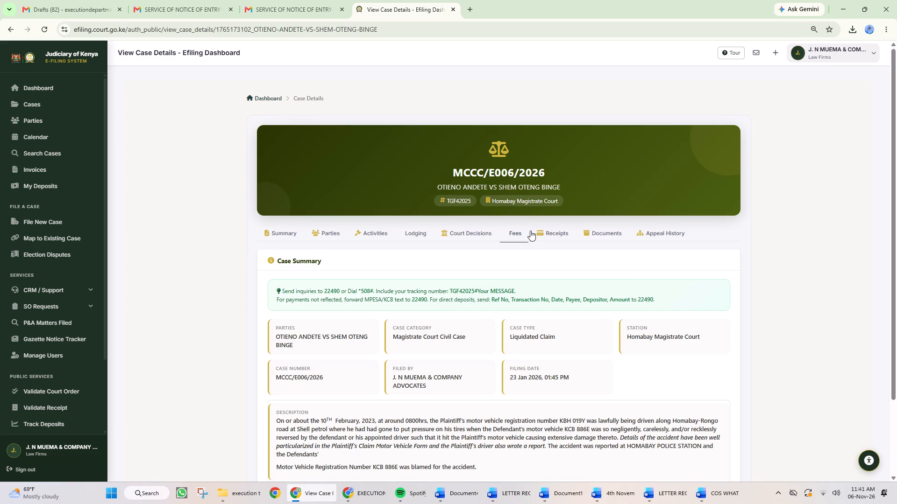
pyautogui.click(602, 227)
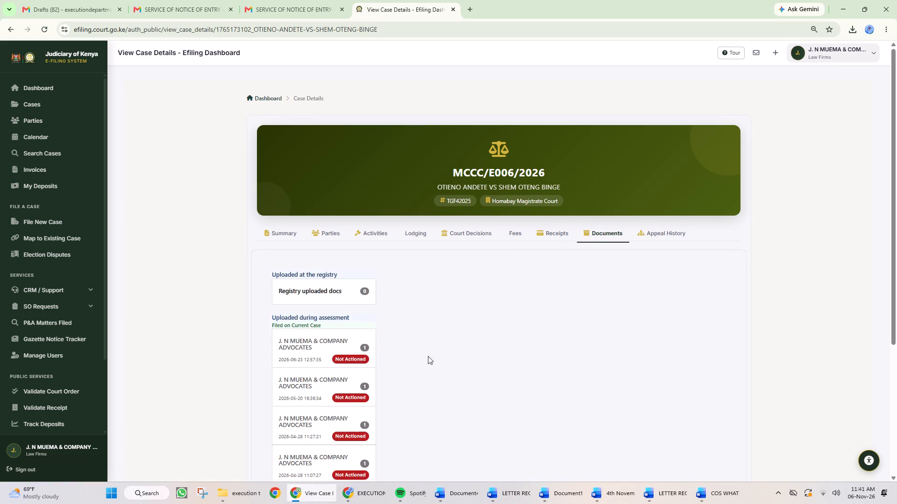
pyautogui.moveTo(347, 386); pyautogui.dragTo(345, 382)
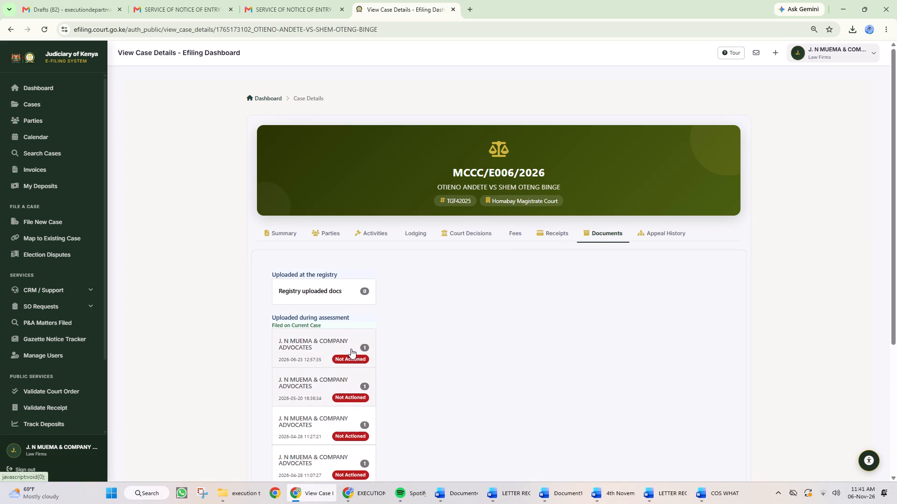
pyautogui.scroll(-2, 351, 349)
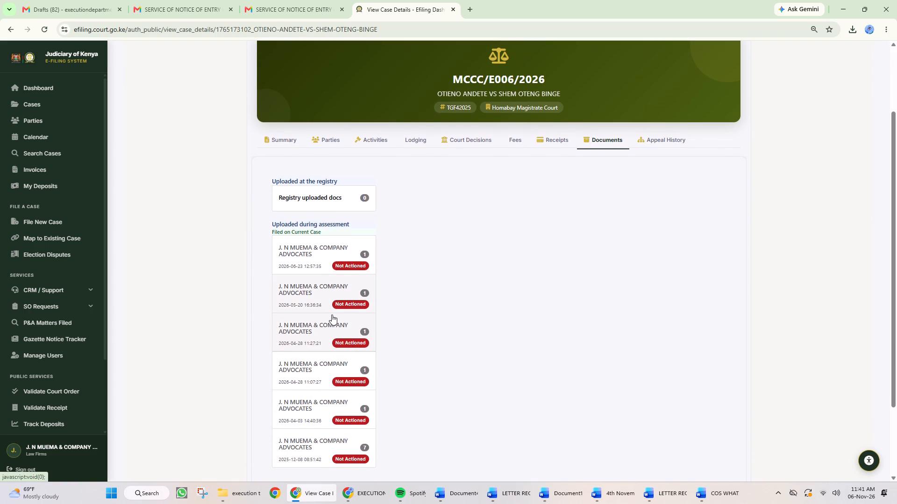
pyautogui.doubleClick(355, 294)
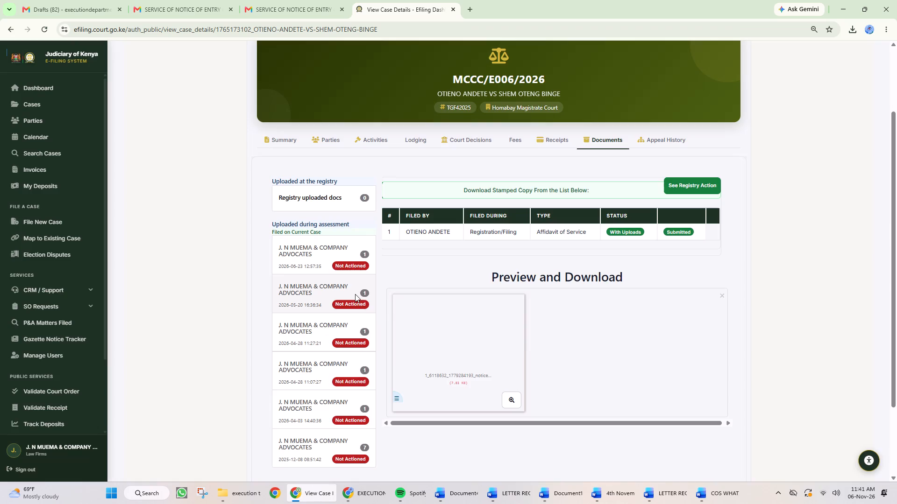
# Examine the affidavit of service filed on 2026-04-28 at 11:07:27, including its attached WhatsApp evidence, and close the detailed preview.
pyautogui.doubleClick(348, 372)
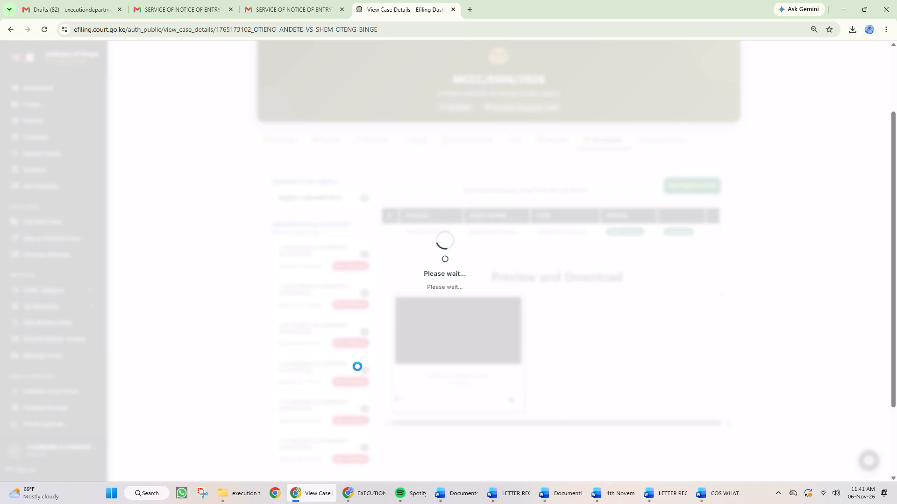
pyautogui.scroll(-2, 335, 362)
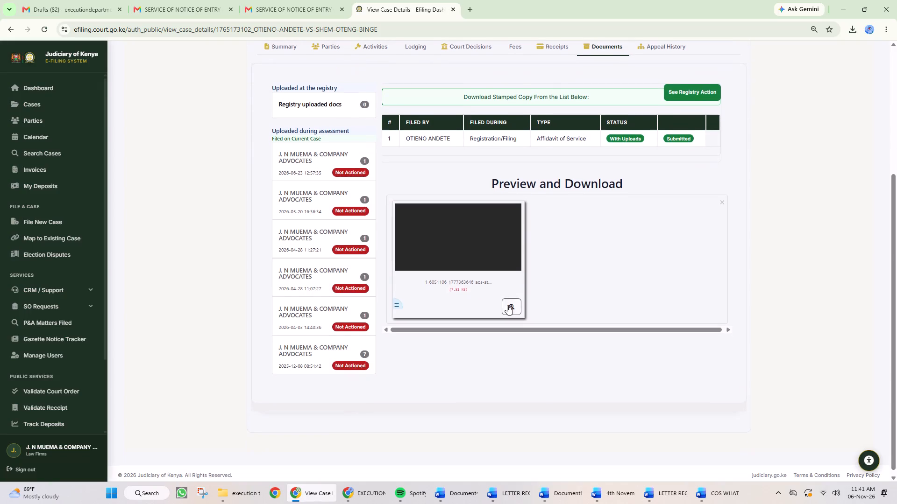
pyautogui.click(508, 305)
pyautogui.scroll(-12, 467, 317)
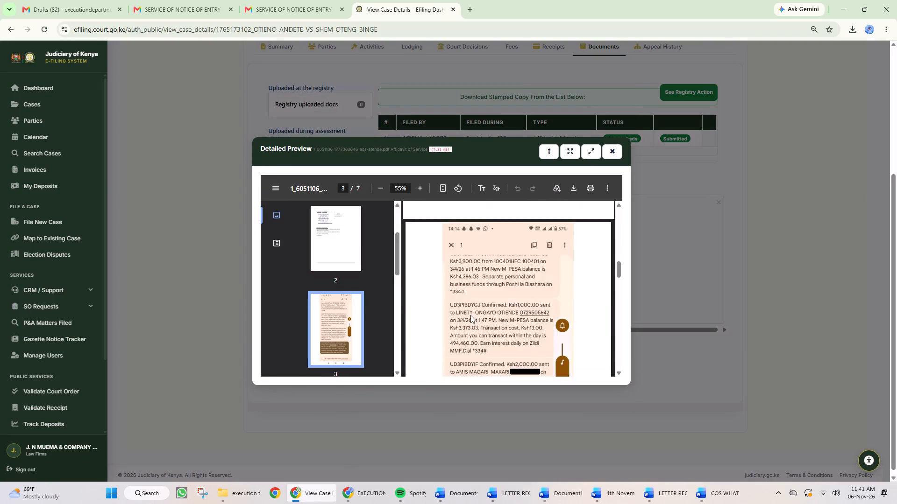
pyautogui.scroll(-2, 470, 315)
pyautogui.scroll(3, 470, 315)
pyautogui.scroll(-8, 469, 315)
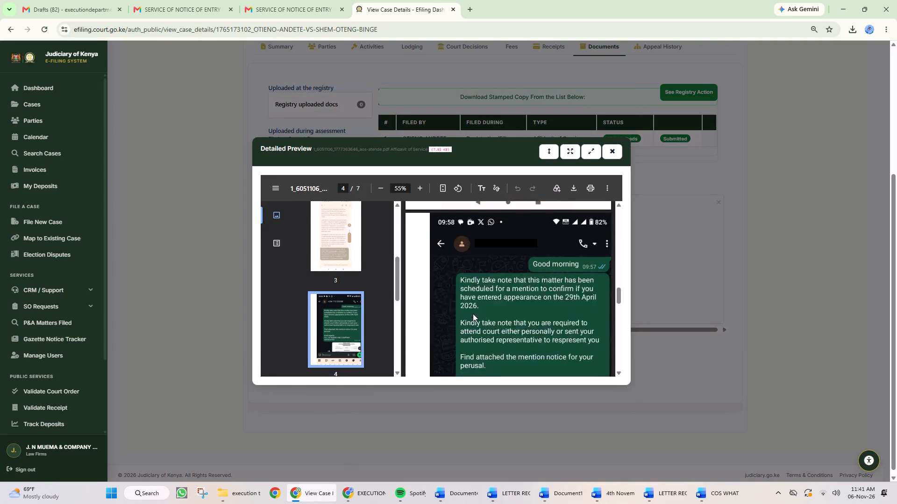
pyautogui.scroll(-8, 473, 314)
pyautogui.scroll(10, 473, 313)
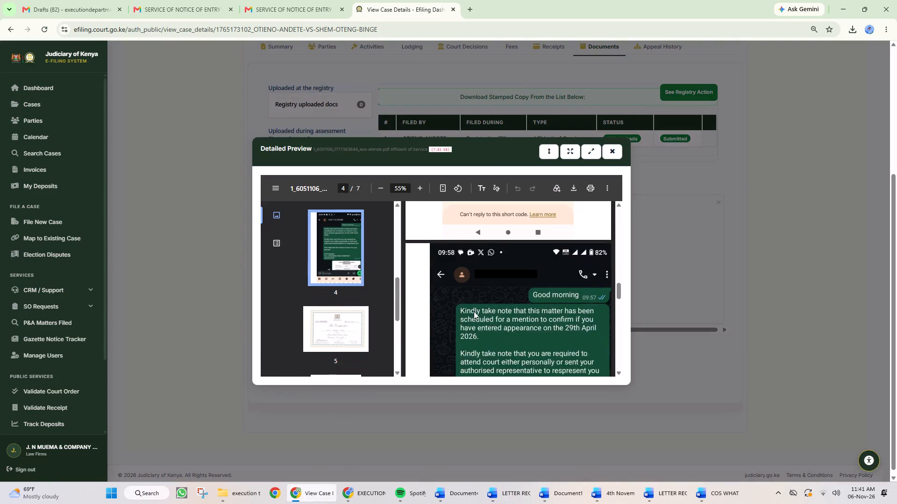
pyautogui.scroll(-1, 474, 311)
pyautogui.scroll(2, 474, 311)
pyautogui.scroll(-6, 477, 310)
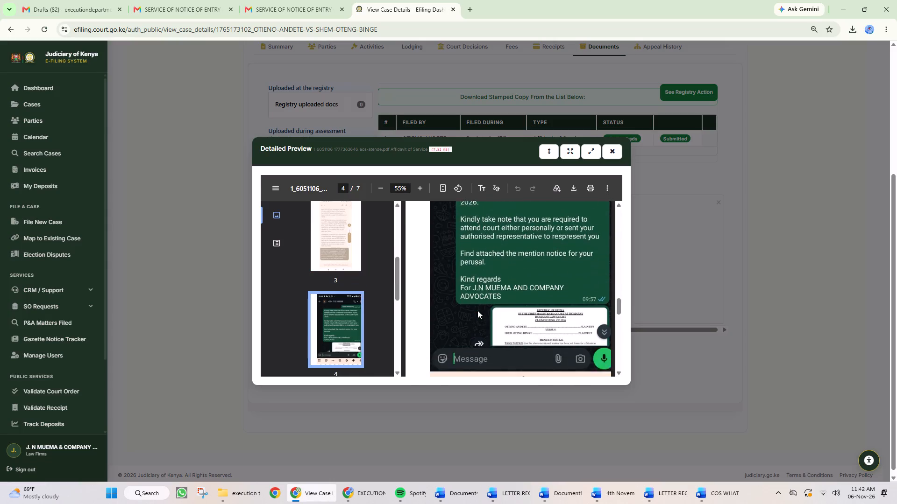
pyautogui.scroll(-20, 477, 310)
pyautogui.scroll(-2, 477, 310)
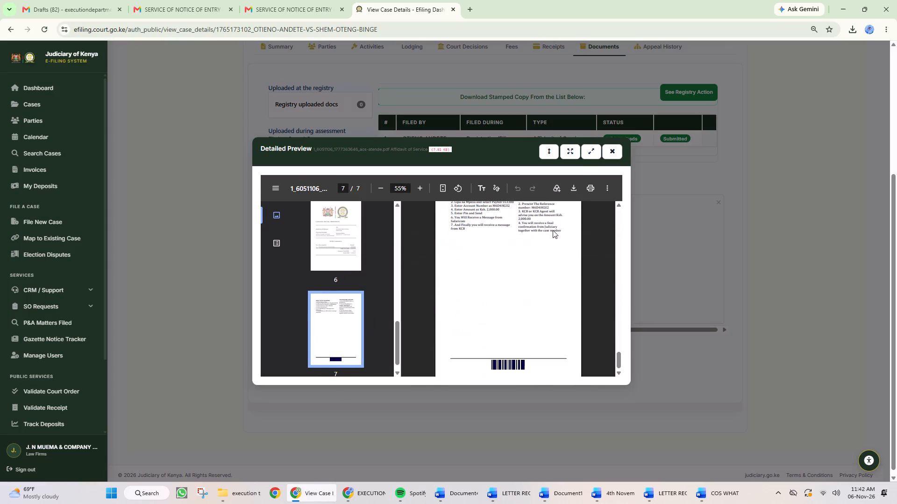
pyautogui.click(613, 153)
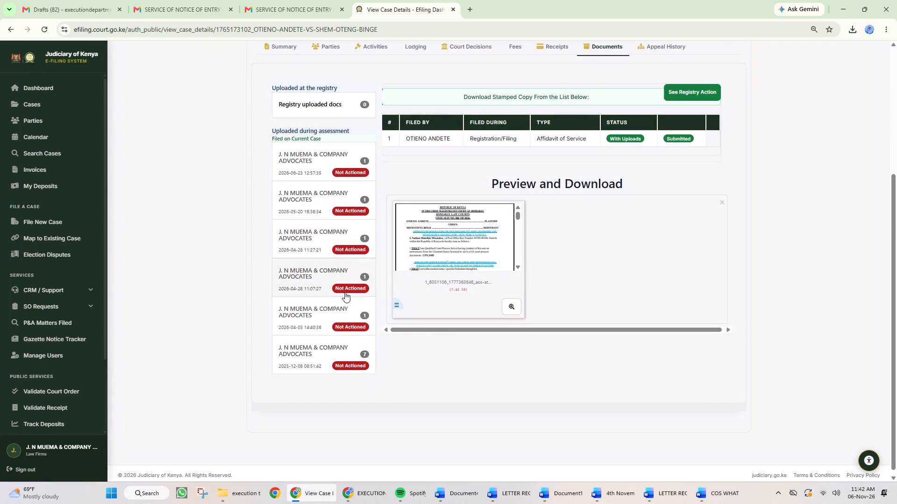
# Examine the affidavit of service filed on 2026-04-03 from beginning to end and close the detailed preview.
pyautogui.click(341, 304)
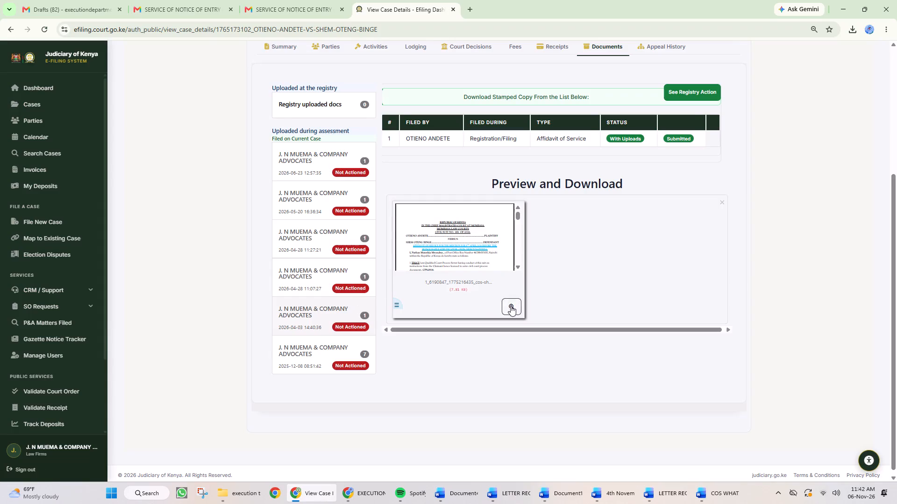
pyautogui.click(511, 306)
pyautogui.scroll(-7, 498, 298)
pyautogui.scroll(-4, 461, 279)
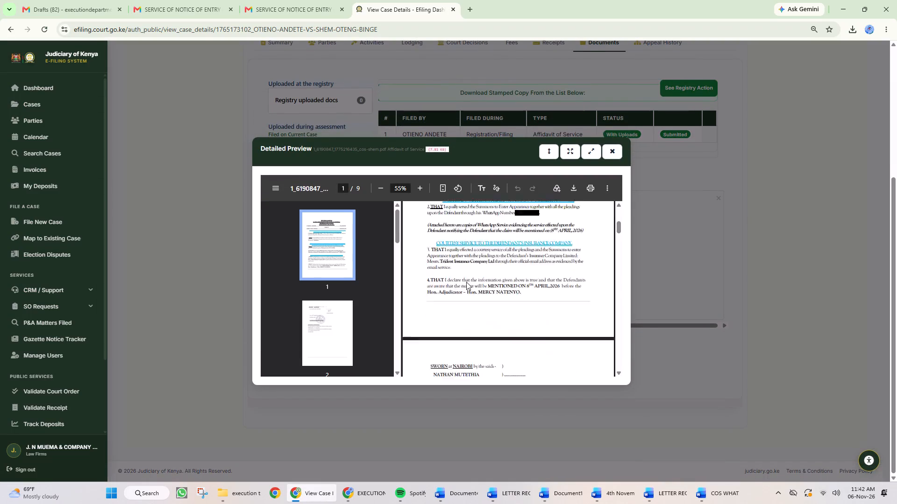
pyautogui.scroll(-9, 466, 282)
pyautogui.scroll(-12, 469, 284)
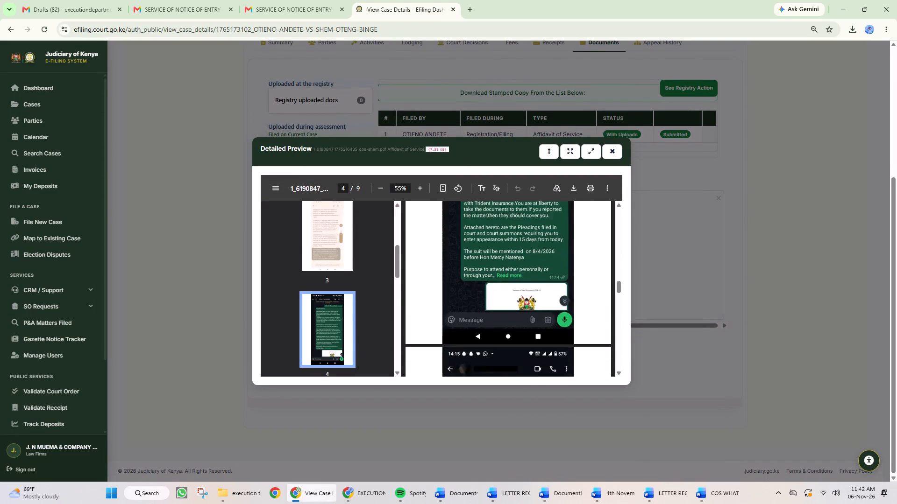
pyautogui.scroll(7, 469, 282)
pyautogui.scroll(-9, 469, 283)
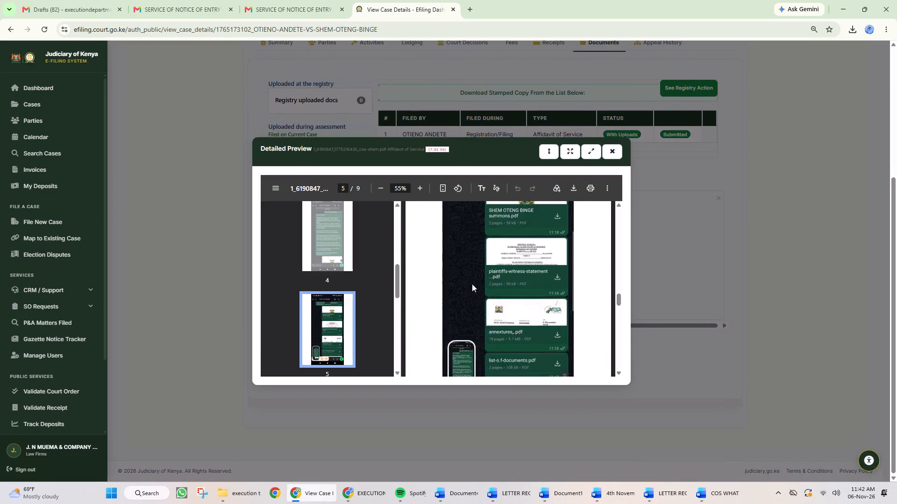
pyautogui.scroll(-20, 472, 284)
pyautogui.scroll(-7, 472, 284)
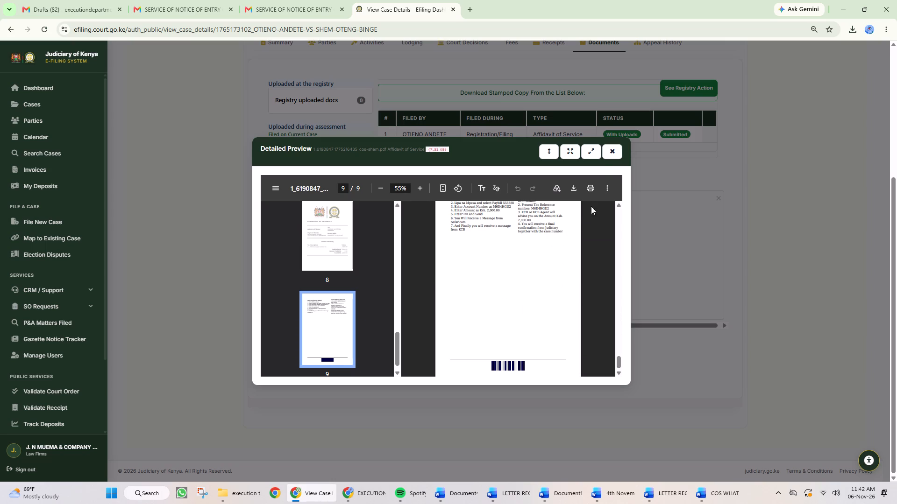
pyautogui.click(617, 152)
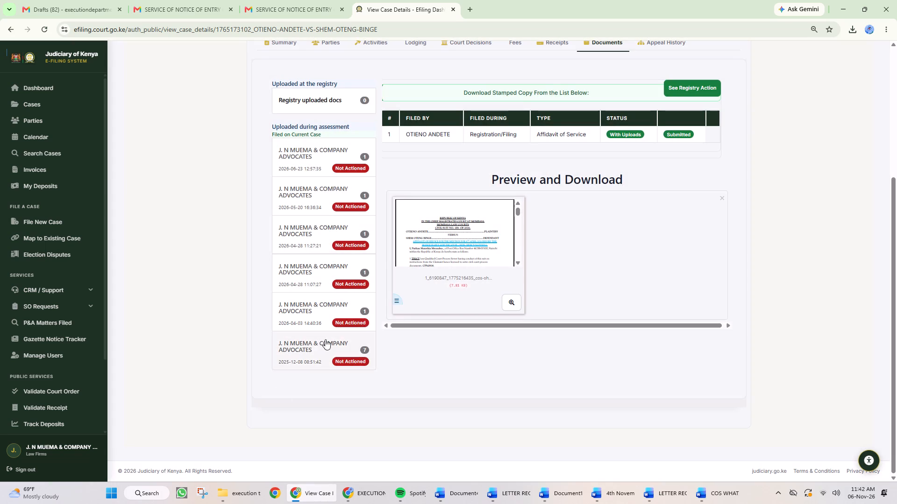
# Reopen the affidavit of service filed on 2026-04-03 and review its M-PESA and WhatsApp attachments through the last page.
pyautogui.click(344, 312)
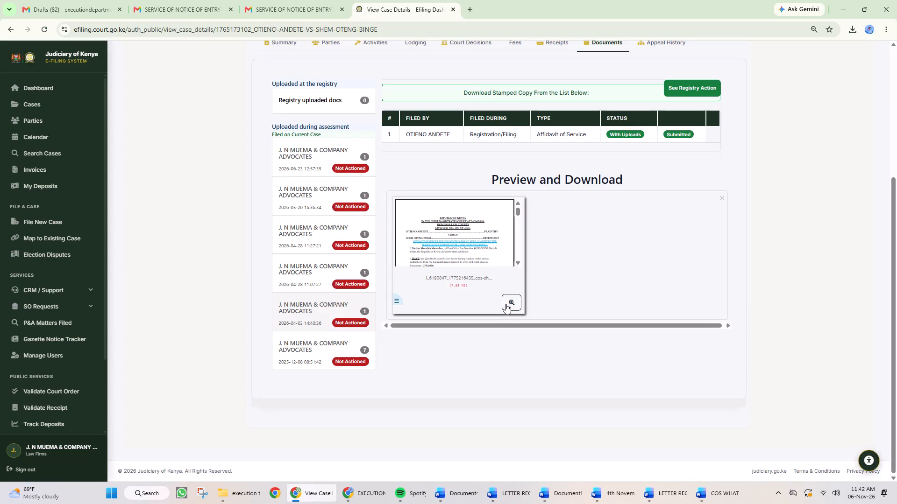
pyautogui.click(505, 304)
pyautogui.scroll(-13, 498, 312)
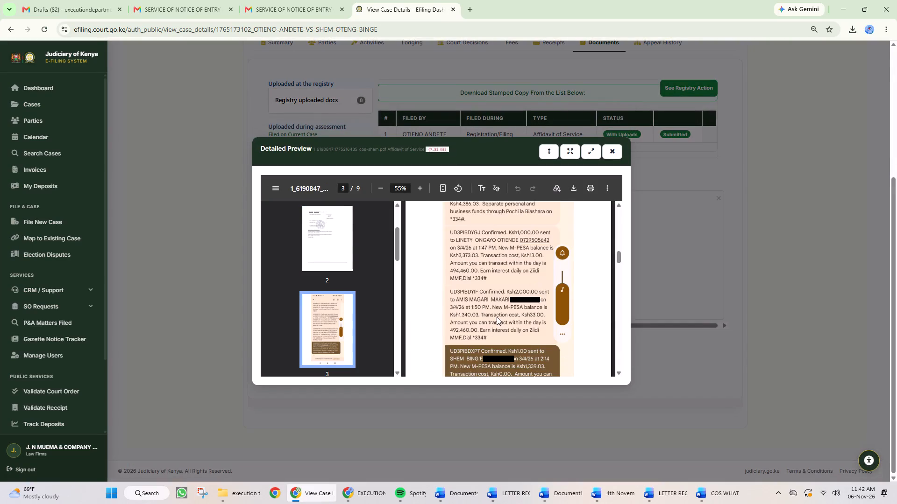
pyautogui.scroll(-13, 497, 318)
pyautogui.scroll(5, 496, 319)
pyautogui.scroll(-6, 495, 318)
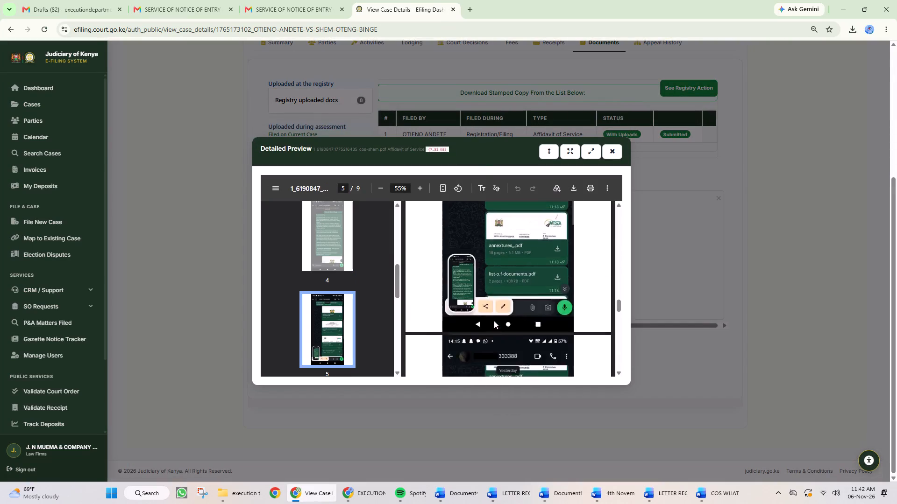
pyautogui.scroll(-20, 494, 321)
pyautogui.scroll(-10, 494, 321)
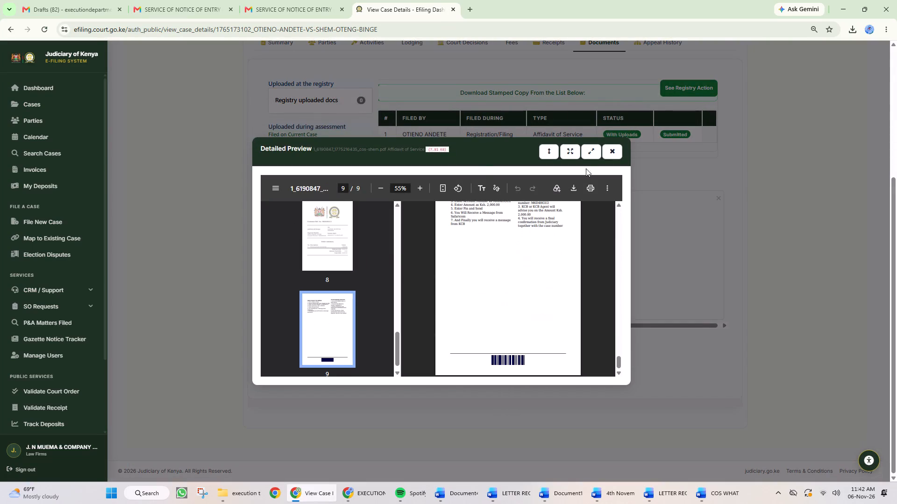
pyautogui.click(607, 153)
pyautogui.click(313, 167)
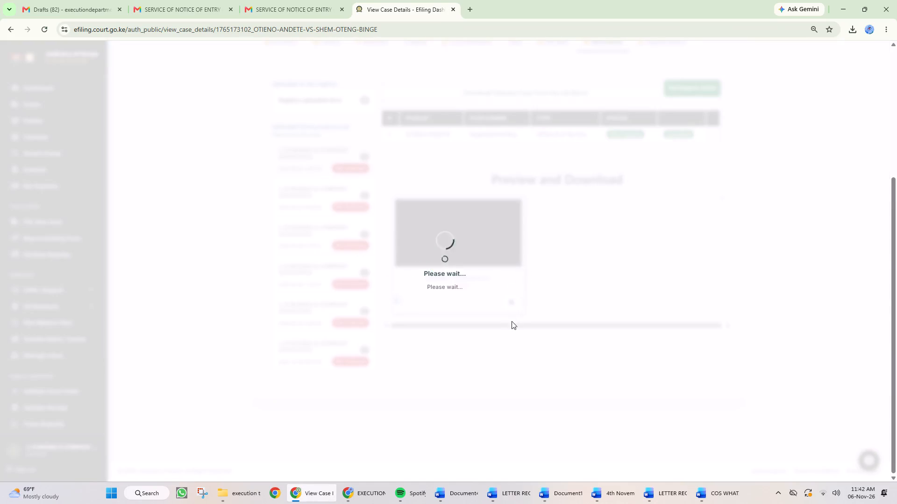
pyautogui.click(515, 302)
pyautogui.scroll(-11, 490, 299)
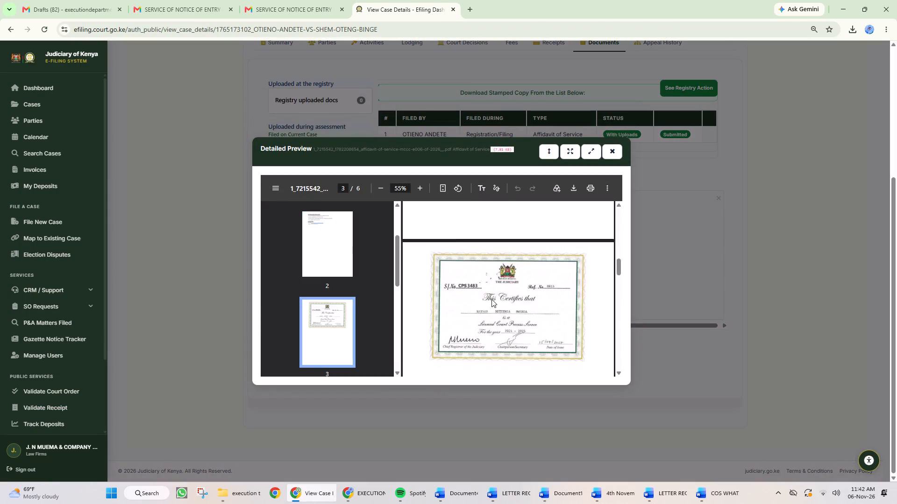
pyautogui.scroll(-7, 491, 299)
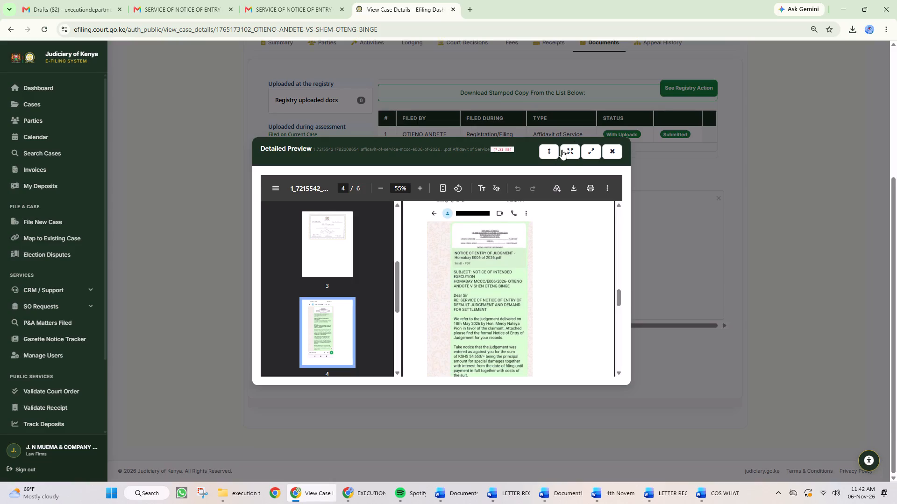
pyautogui.click(588, 147)
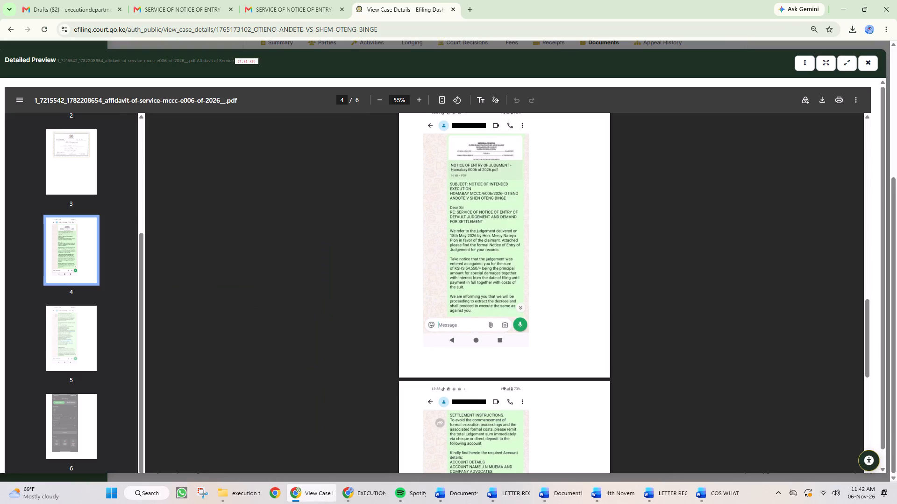
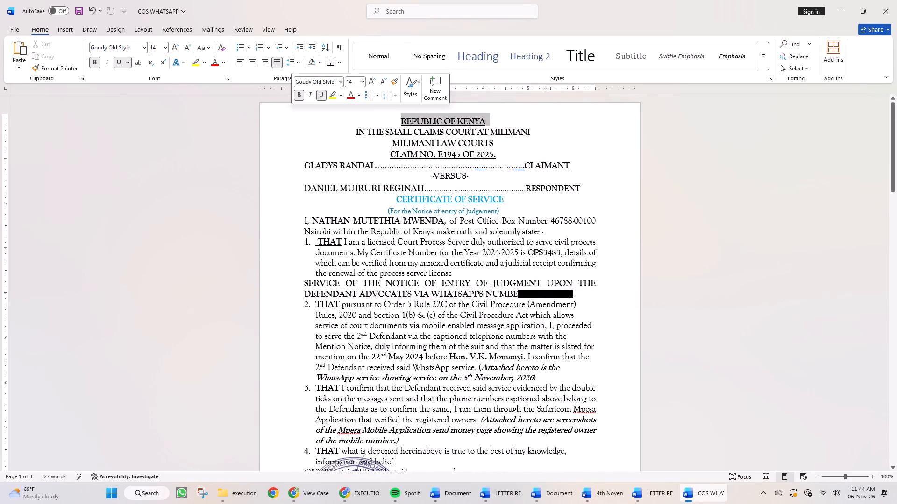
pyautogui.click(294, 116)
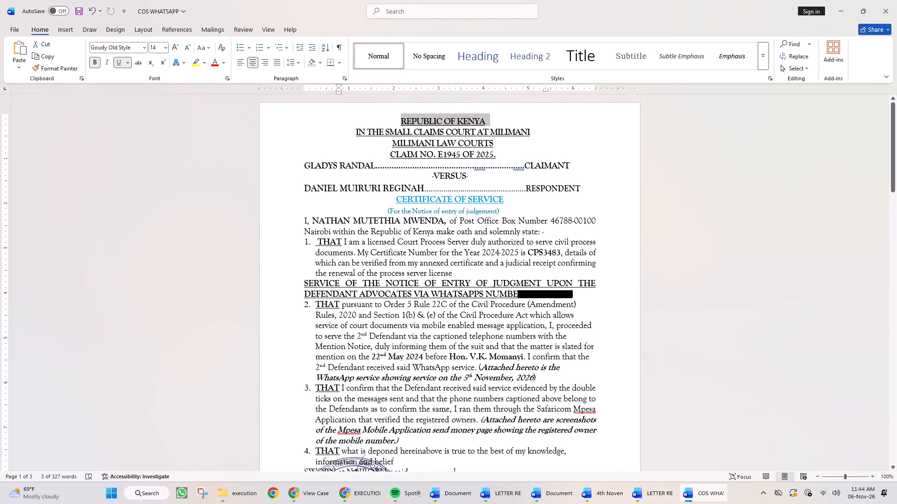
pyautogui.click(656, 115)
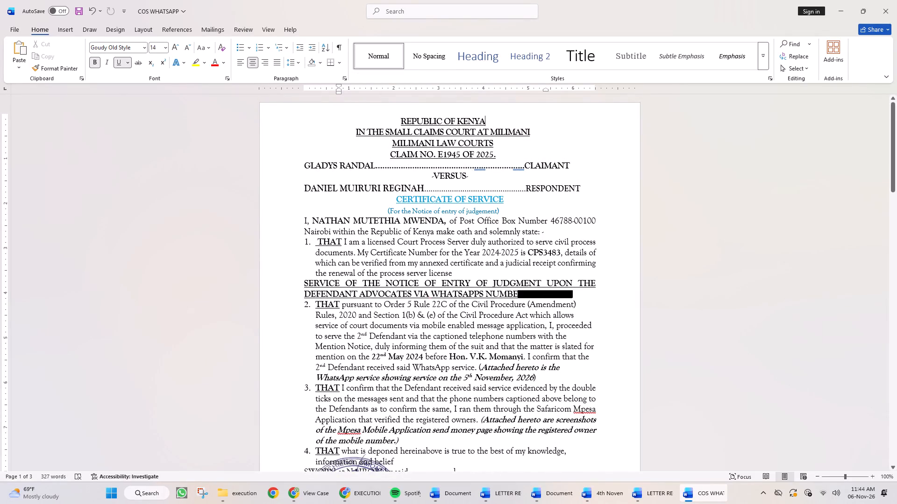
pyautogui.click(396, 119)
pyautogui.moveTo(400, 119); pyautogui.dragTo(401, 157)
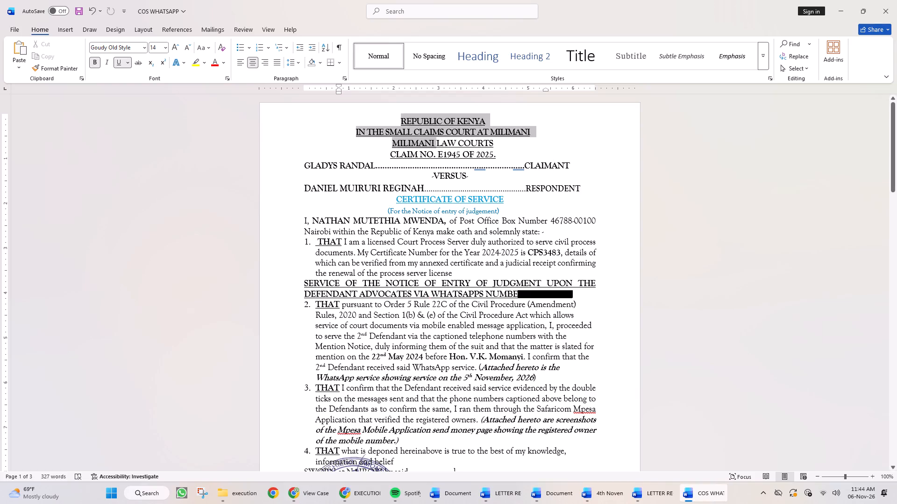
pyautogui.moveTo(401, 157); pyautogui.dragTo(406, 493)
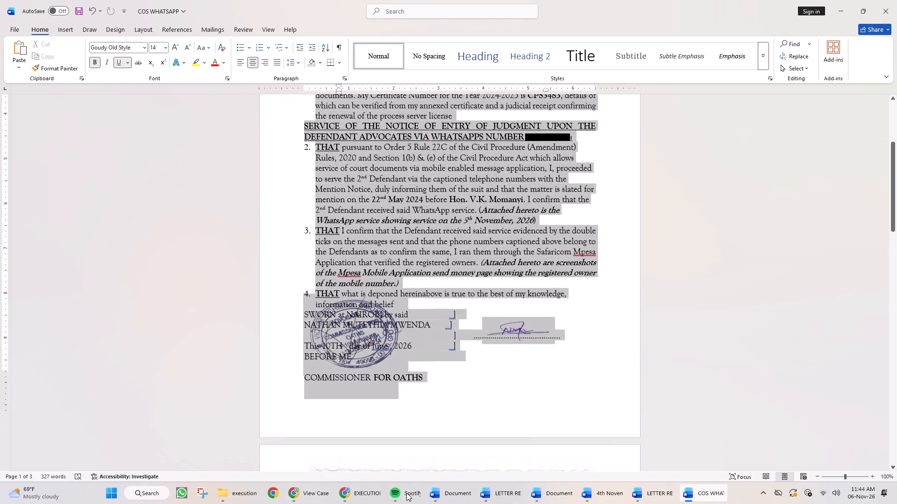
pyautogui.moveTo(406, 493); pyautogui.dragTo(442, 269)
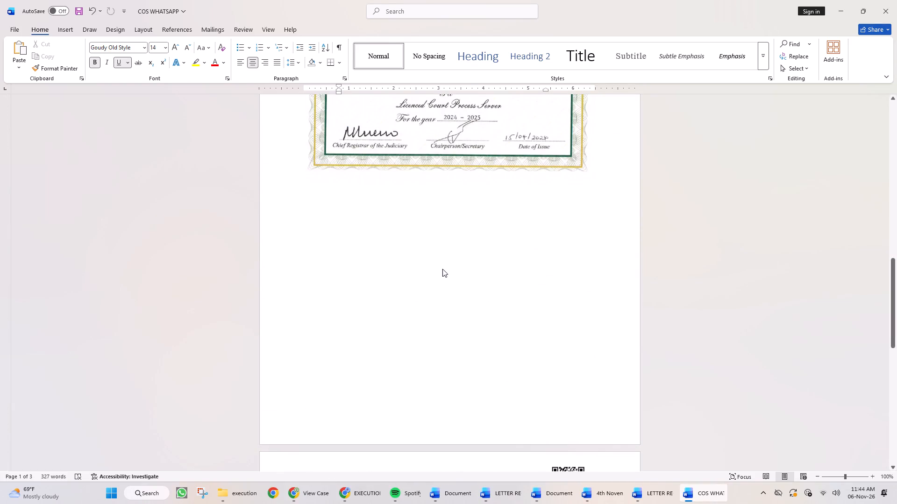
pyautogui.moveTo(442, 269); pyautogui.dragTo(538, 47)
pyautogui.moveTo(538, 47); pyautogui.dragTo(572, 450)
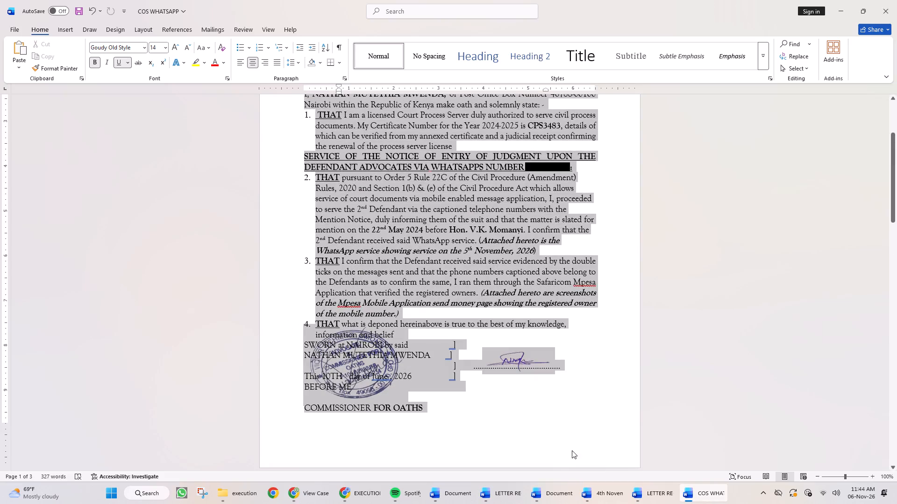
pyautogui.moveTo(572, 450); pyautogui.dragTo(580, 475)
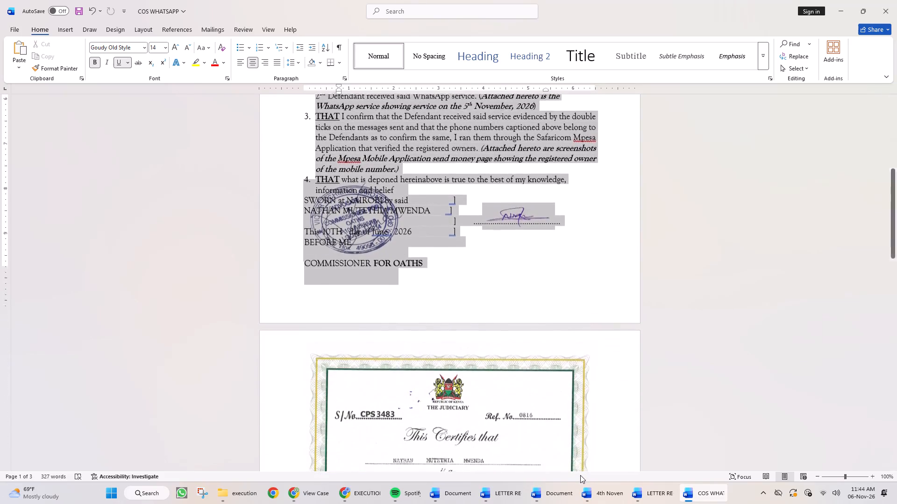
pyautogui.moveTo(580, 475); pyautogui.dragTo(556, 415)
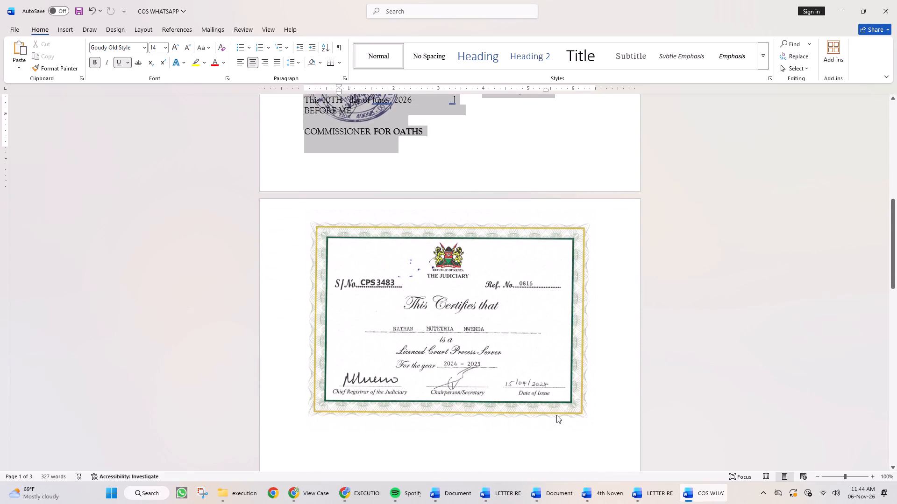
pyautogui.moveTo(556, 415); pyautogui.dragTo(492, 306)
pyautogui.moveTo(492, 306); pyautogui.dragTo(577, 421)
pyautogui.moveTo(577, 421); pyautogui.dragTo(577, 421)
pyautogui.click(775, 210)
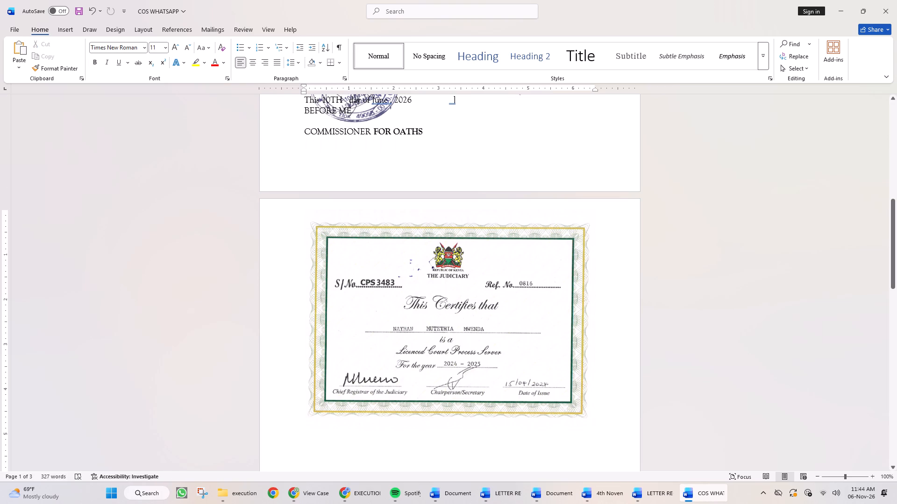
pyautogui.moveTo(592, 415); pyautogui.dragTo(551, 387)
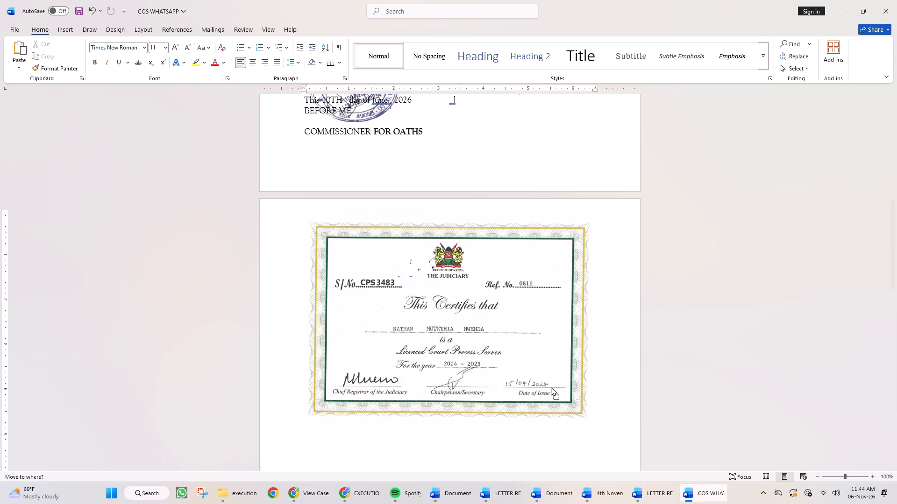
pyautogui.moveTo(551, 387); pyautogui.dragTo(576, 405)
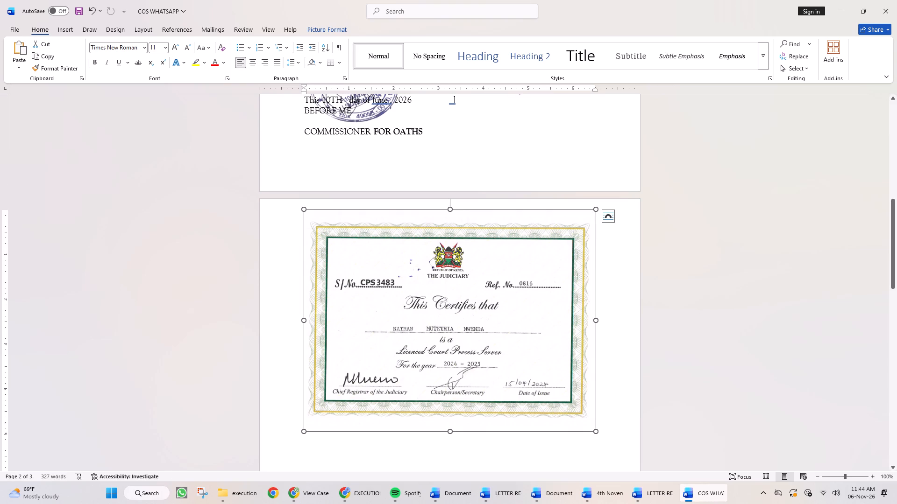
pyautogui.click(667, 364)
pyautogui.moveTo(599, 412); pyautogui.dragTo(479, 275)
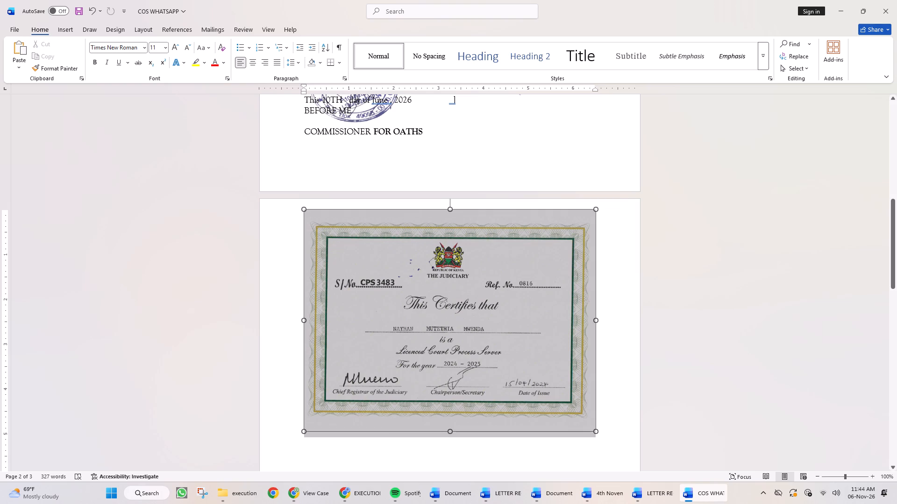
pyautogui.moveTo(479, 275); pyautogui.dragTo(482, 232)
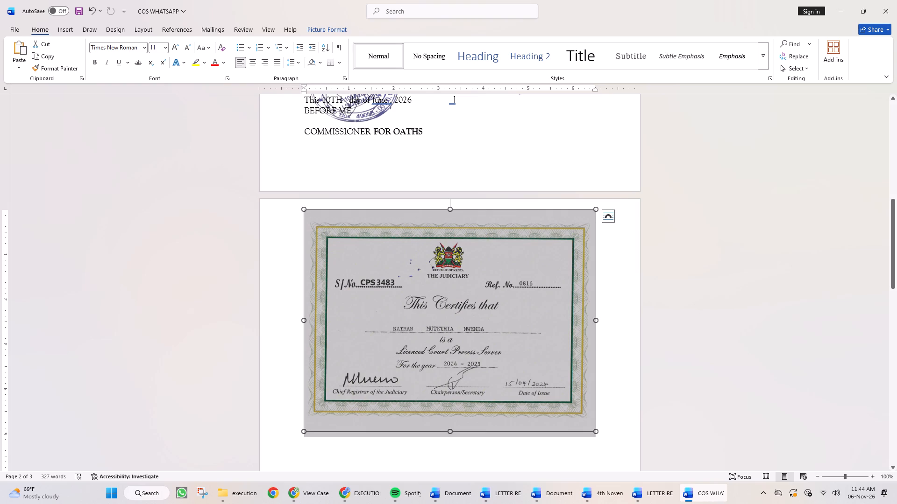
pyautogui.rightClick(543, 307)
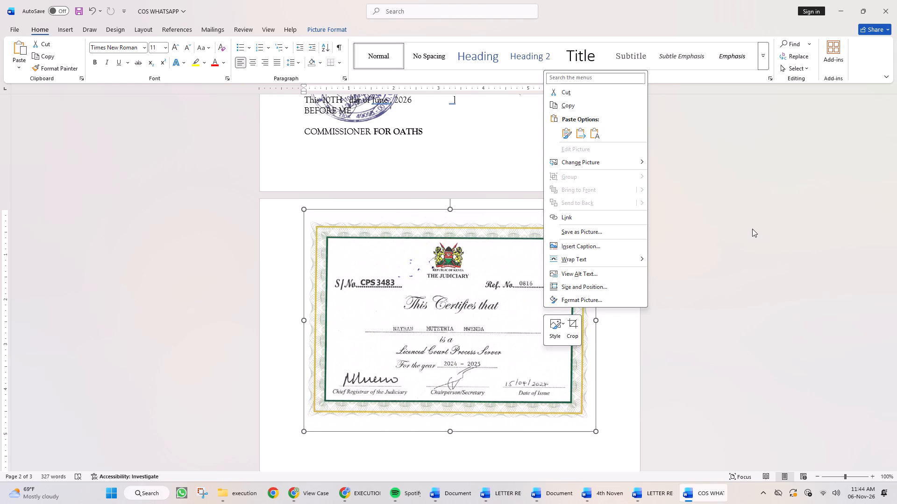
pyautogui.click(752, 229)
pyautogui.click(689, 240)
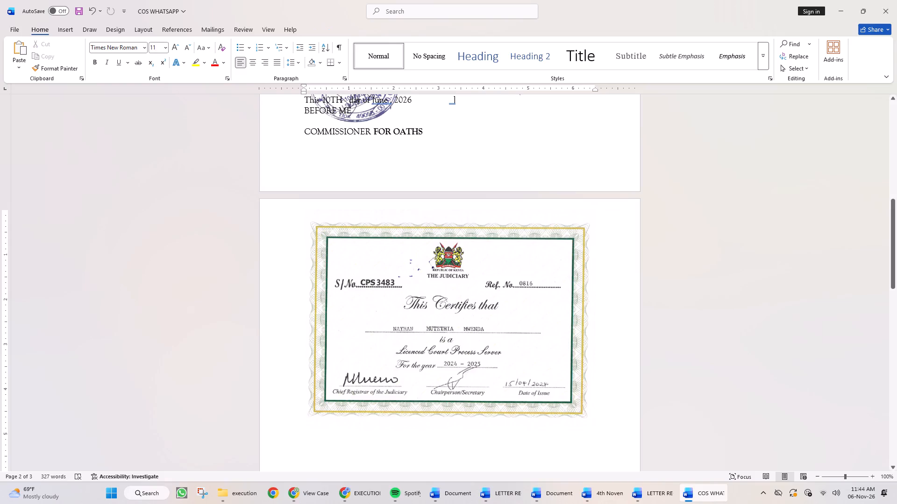
# Save a copy of the certificate of service in the Downloads folder under a new file name beginning "NOTICE OF E".
pyautogui.scroll(18, 154, 231)
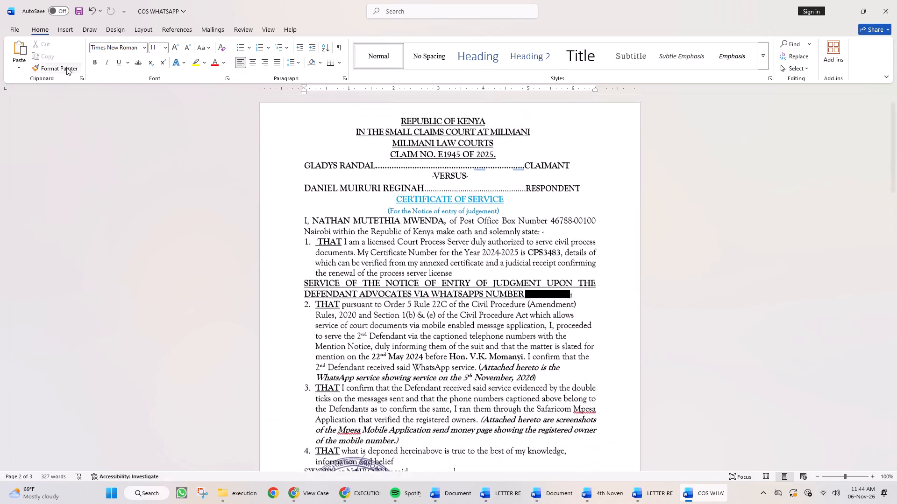
pyautogui.scroll(3, 66, 69)
pyautogui.click(8, 10)
pyautogui.click(14, 155)
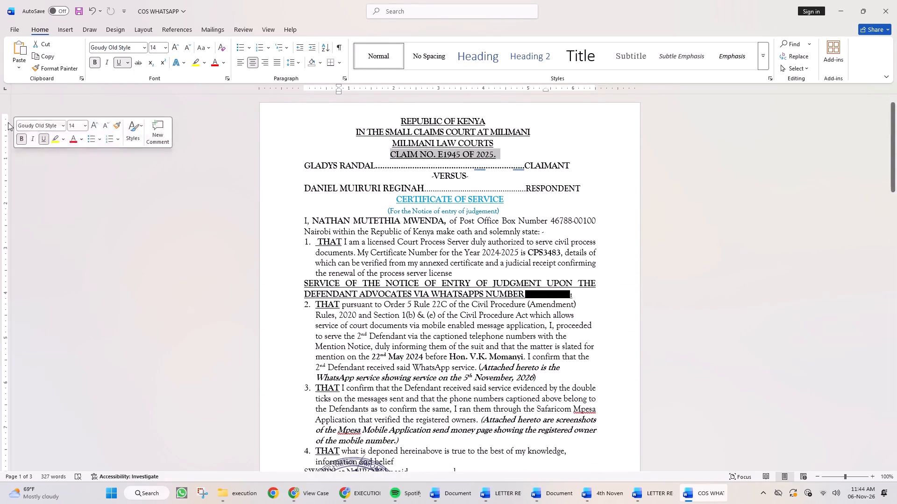
pyautogui.click(15, 28)
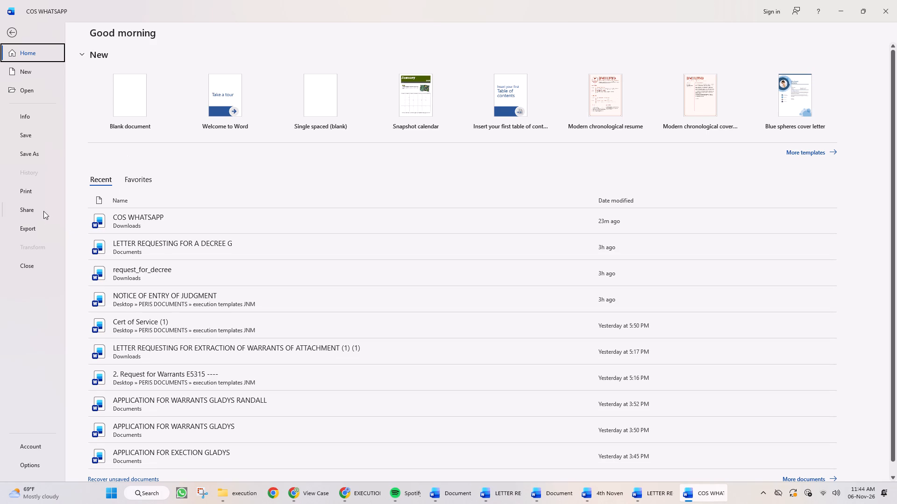
pyautogui.click(29, 154)
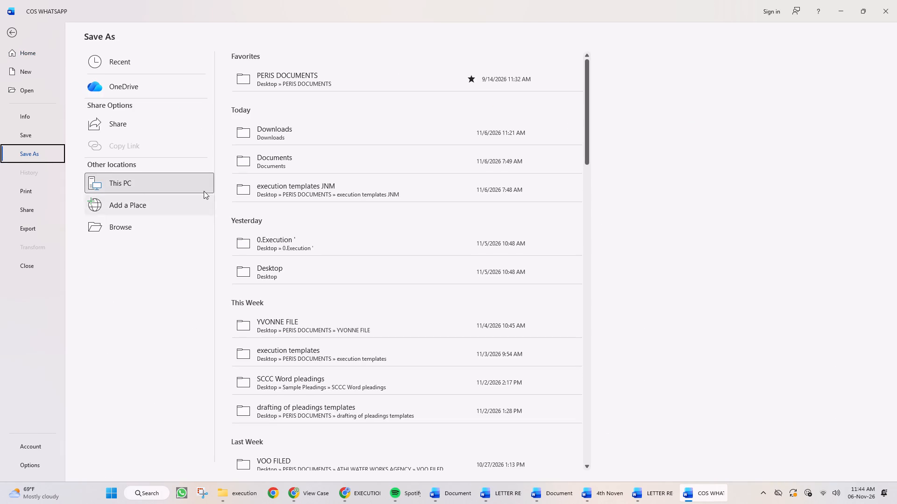
pyautogui.click(286, 136)
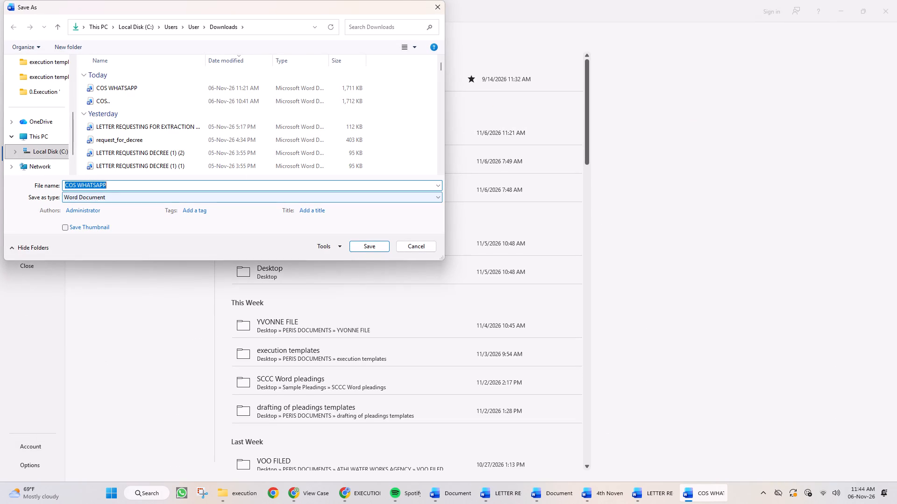
pyautogui.click(212, 184)
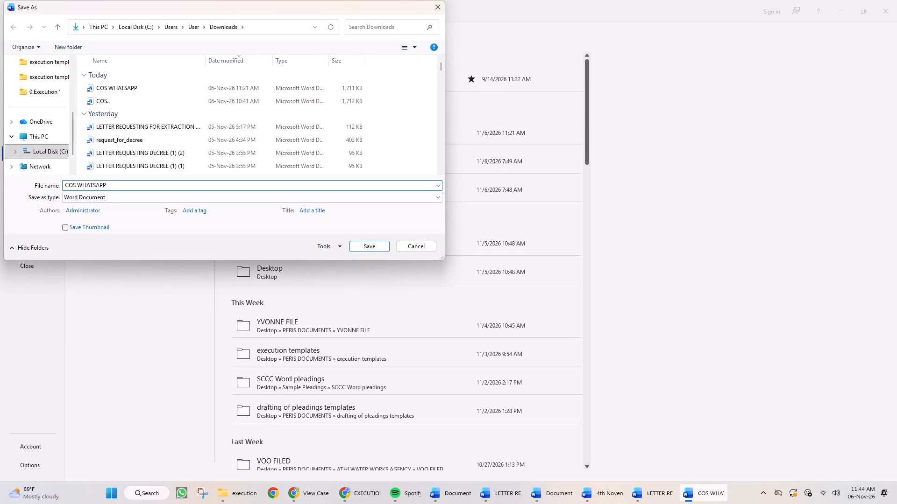
pyautogui.click(77, 184)
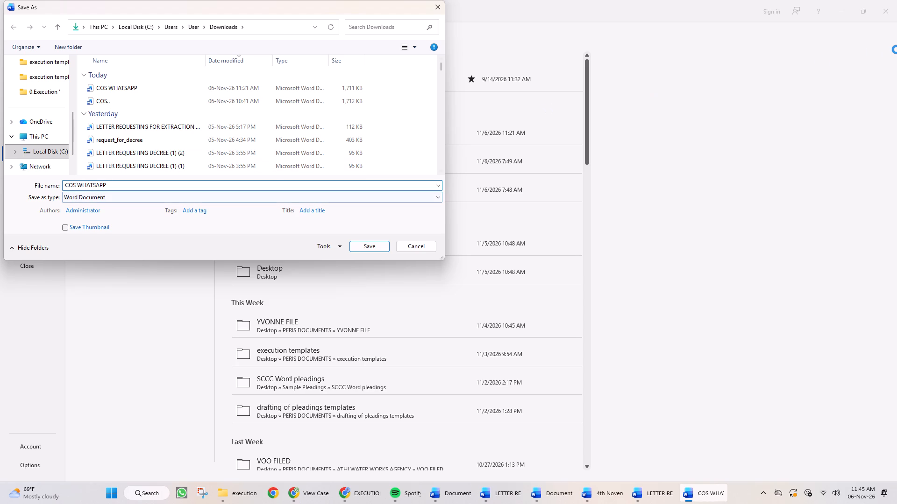
pyautogui.click(123, 186)
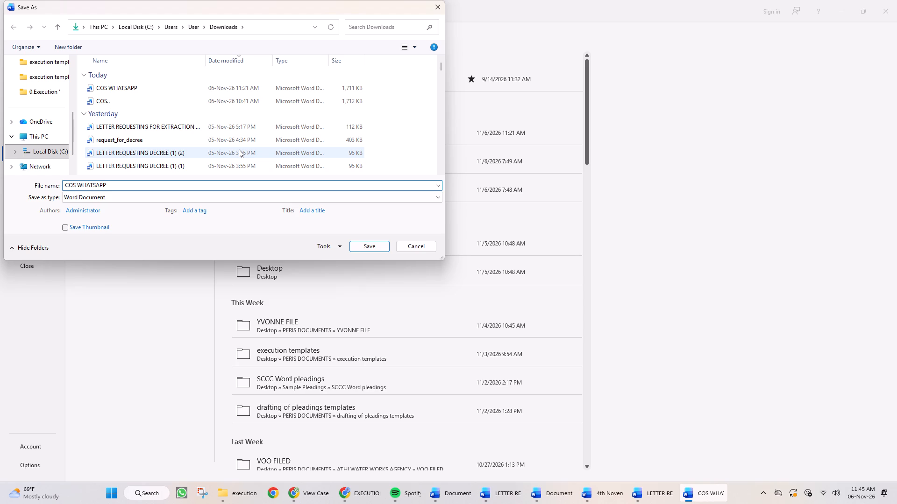
pyautogui.press('BackSpace')
pyautogui.press('BackSpace')
pyautogui.press('BackSpace')
pyautogui.press('BackSpace')
pyautogui.press('BackSpace')
pyautogui.press('BackSpace')
pyautogui.press('BackSpace')
pyautogui.press('BackSpace')
pyautogui.press('BackSpace')
pyautogui.press('BackSpace')
pyautogui.press('BackSpace')
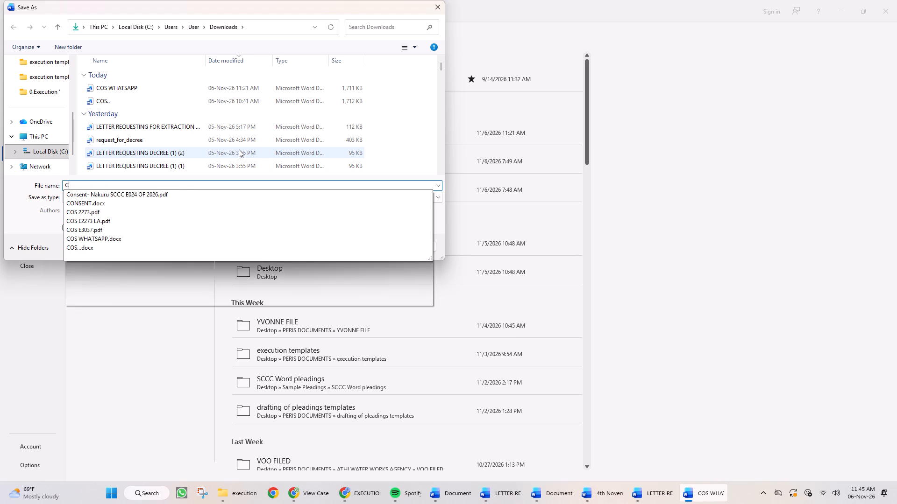
pyautogui.press('BackSpace')
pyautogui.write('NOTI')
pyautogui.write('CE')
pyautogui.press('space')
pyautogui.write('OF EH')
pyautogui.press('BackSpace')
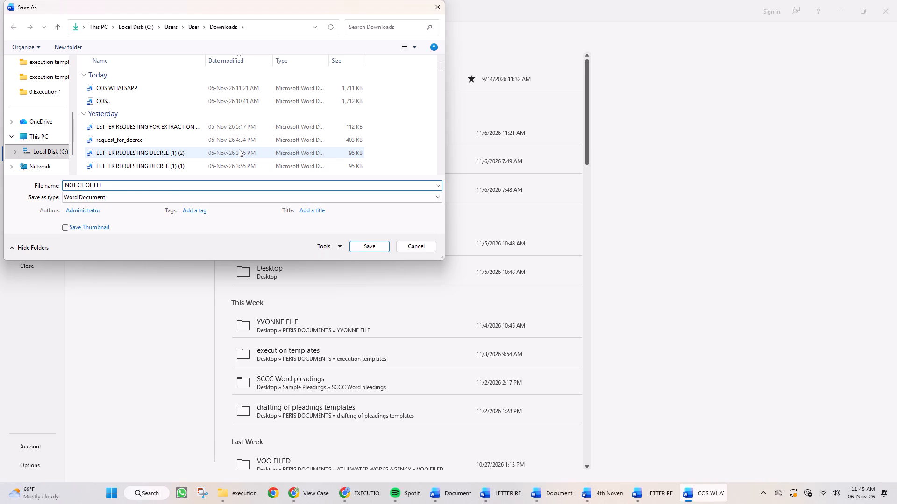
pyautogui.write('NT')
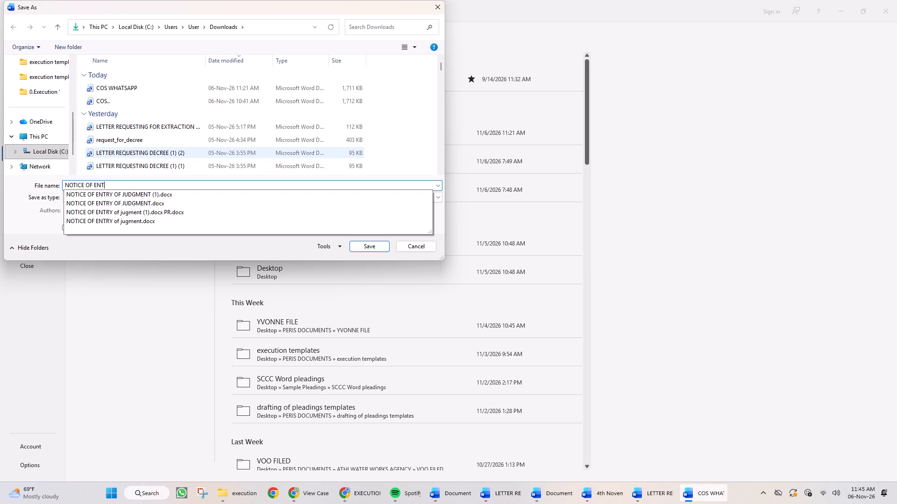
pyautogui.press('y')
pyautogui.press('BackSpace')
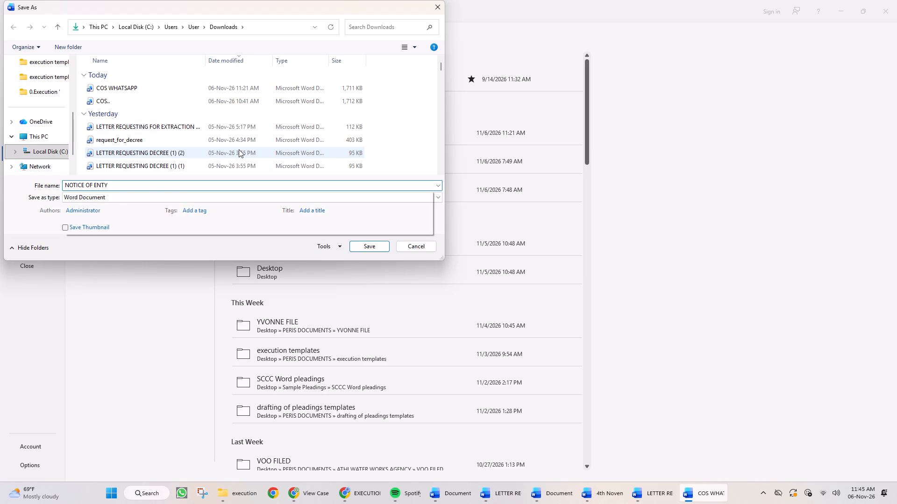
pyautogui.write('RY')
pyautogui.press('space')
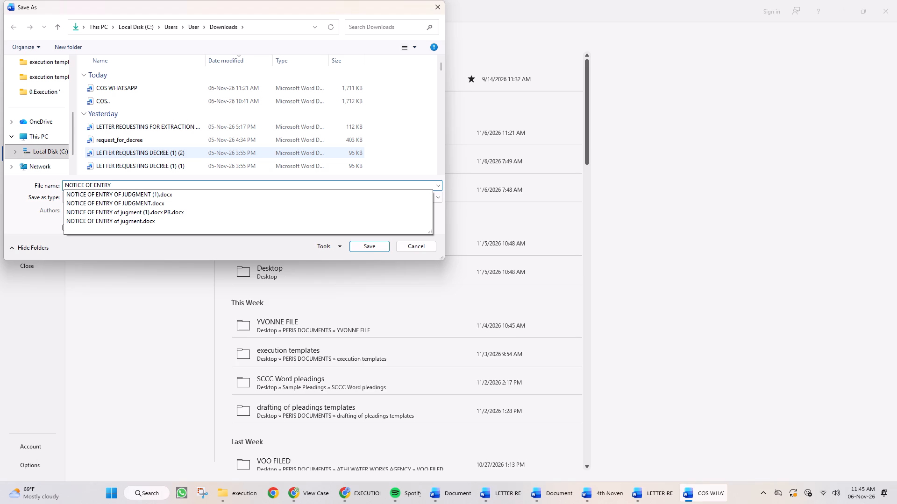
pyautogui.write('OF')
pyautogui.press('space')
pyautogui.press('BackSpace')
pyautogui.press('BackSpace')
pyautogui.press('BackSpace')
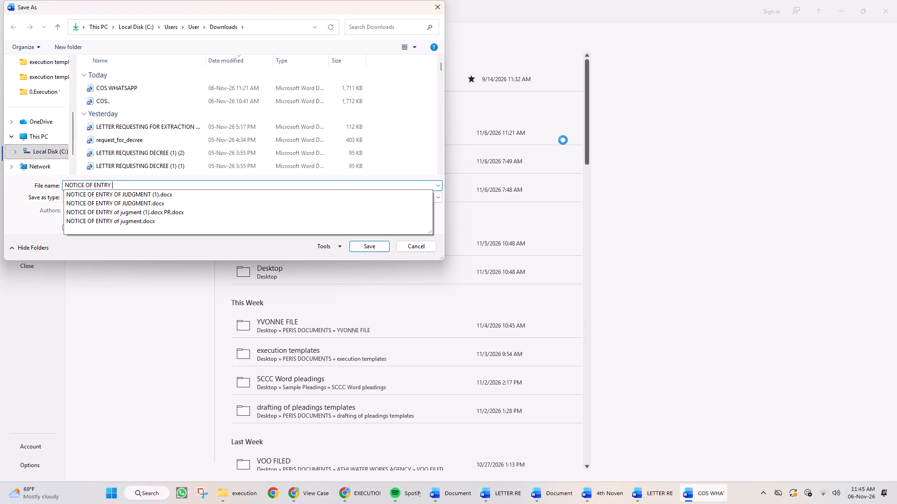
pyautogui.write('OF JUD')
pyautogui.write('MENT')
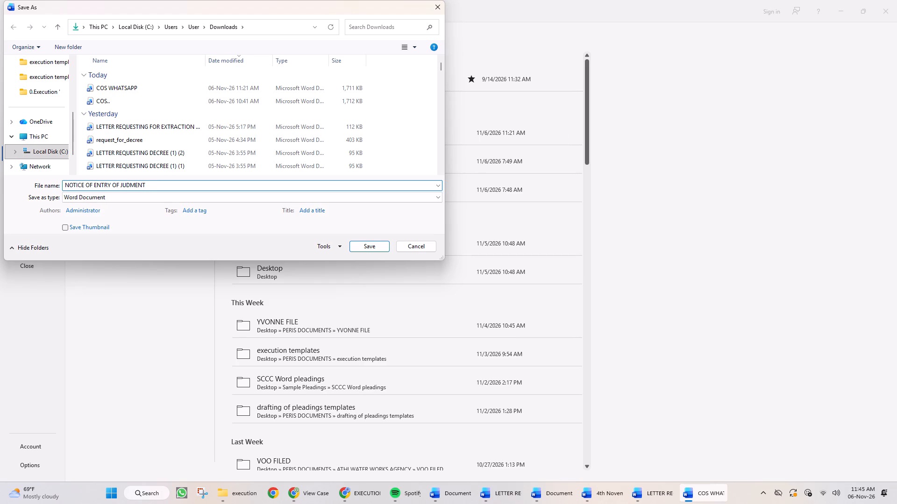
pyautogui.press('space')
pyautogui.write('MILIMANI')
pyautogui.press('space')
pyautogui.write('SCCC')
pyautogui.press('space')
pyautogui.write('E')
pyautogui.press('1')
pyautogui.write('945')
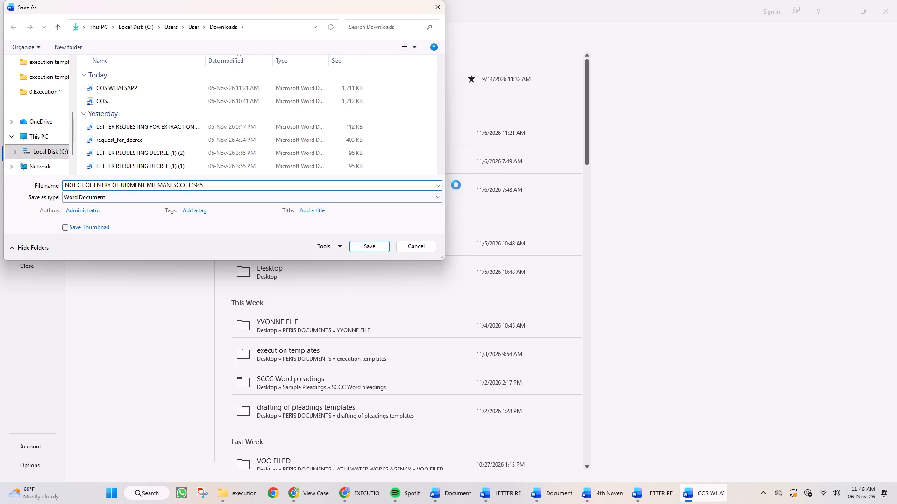
pyautogui.click(439, 199)
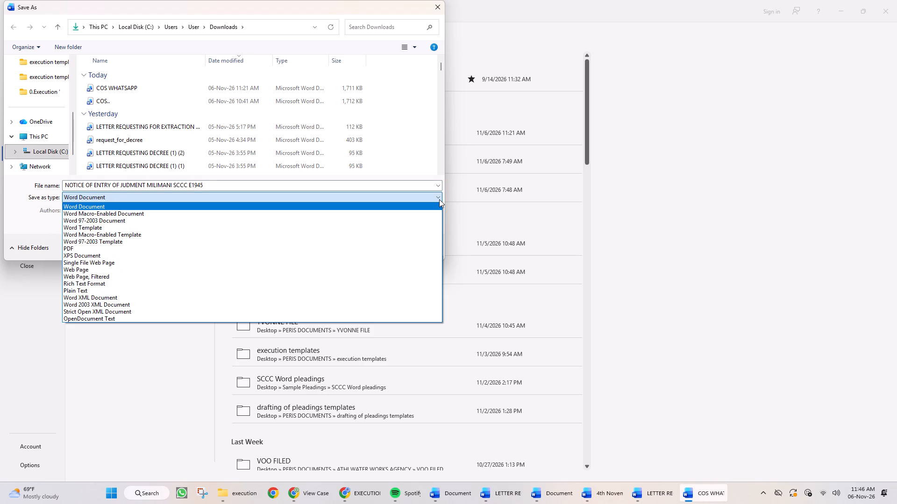
pyautogui.click(439, 197)
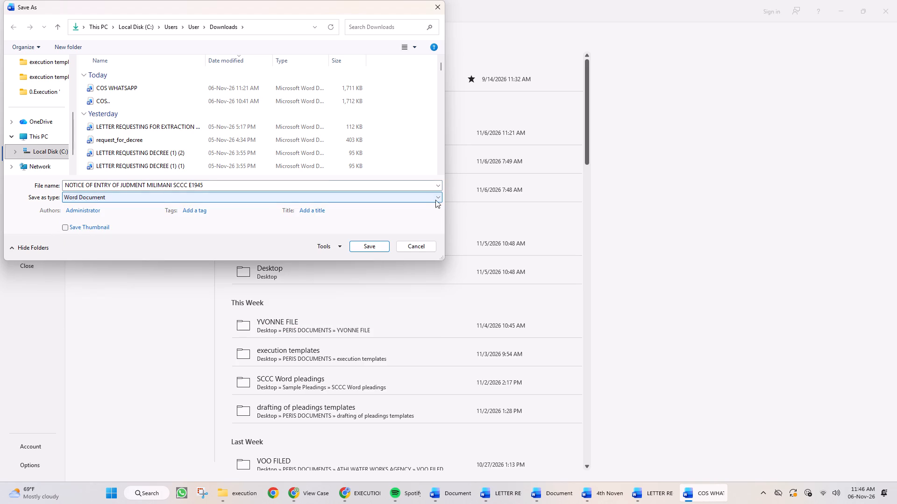
pyautogui.click(379, 245)
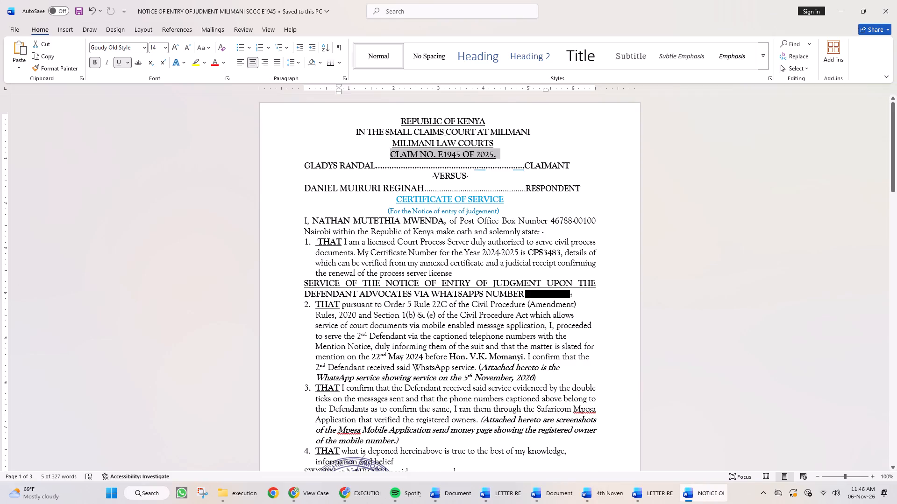
# Check the certificate's annexed pages and switch to WhatsApp Web in the browser.
pyautogui.scroll(-20, 537, 317)
pyautogui.scroll(-10, 537, 317)
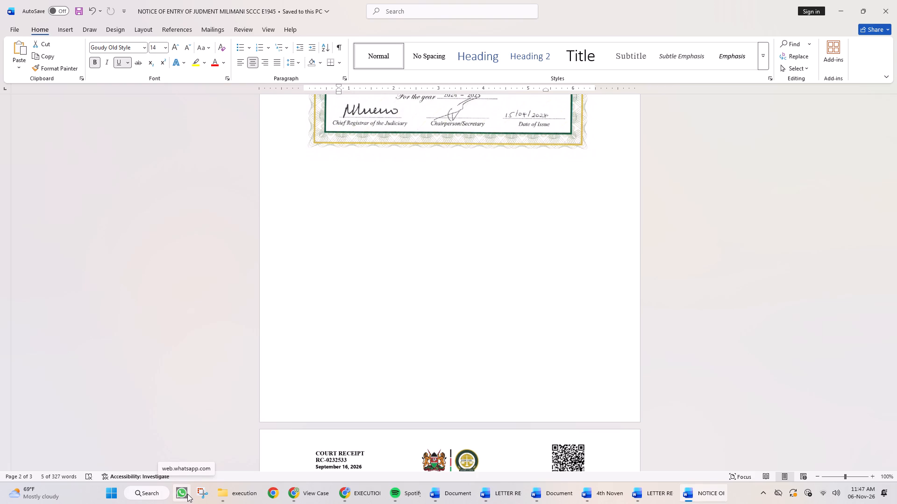
pyautogui.click(187, 494)
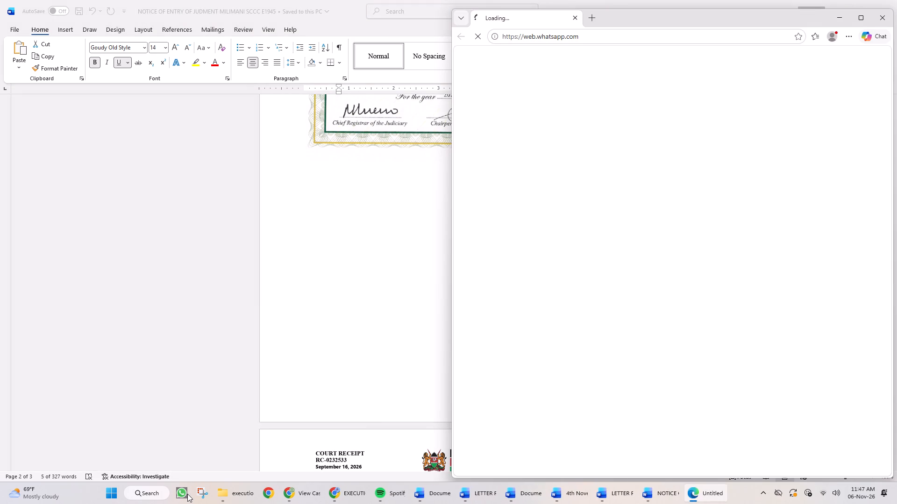